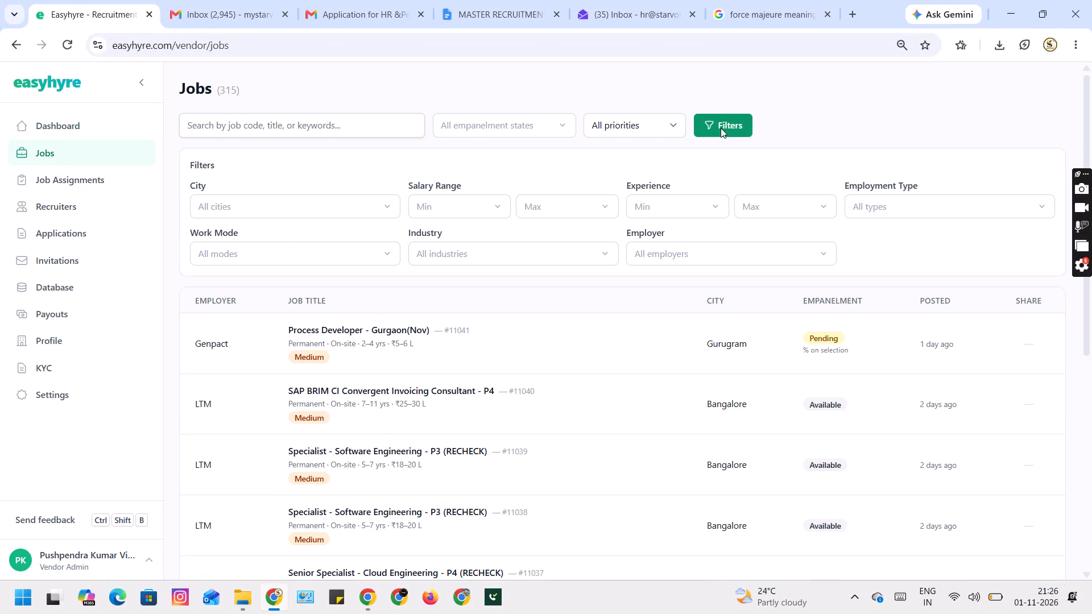
Filter the jobs list by the city Pune.
{"action": "left_click", "coordinate": [342, 213]}
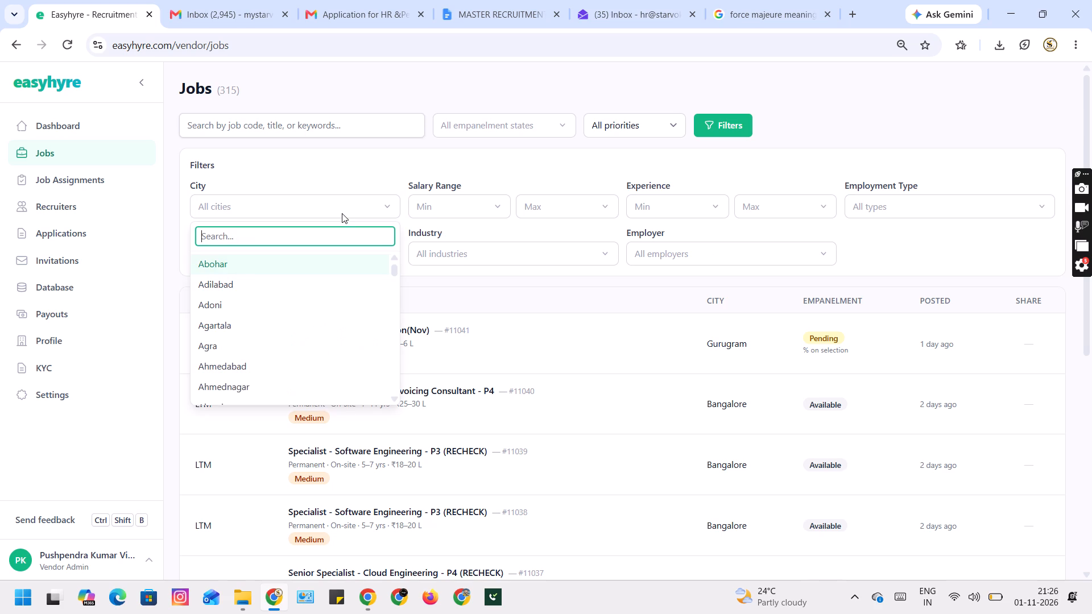
{"action": "type", "text": "pune"}
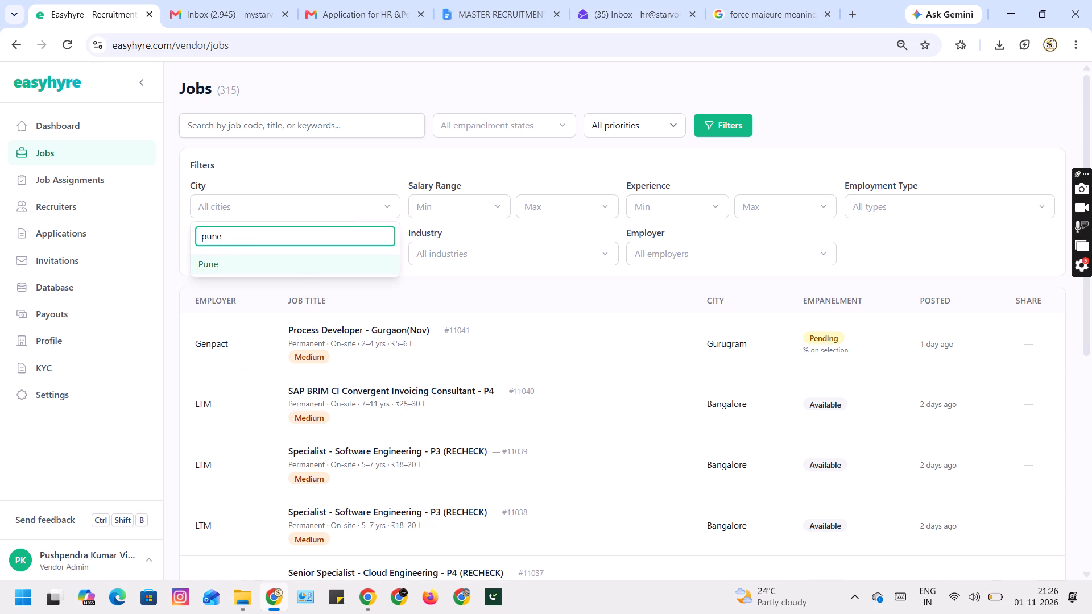
{"action": "left_click", "coordinate": [291, 269]}
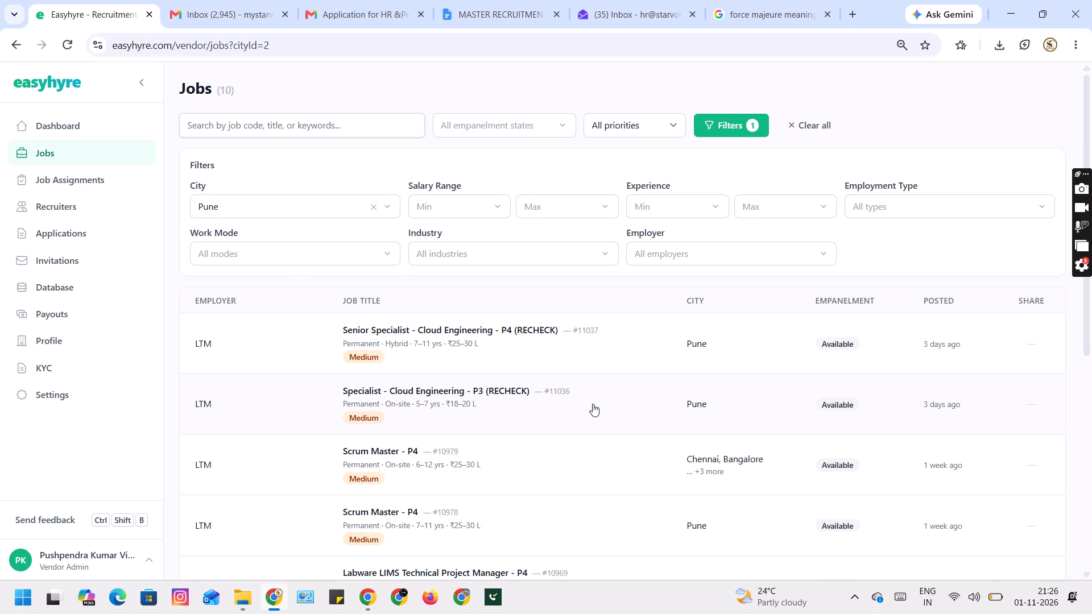
Open the Accenture job TFO - AI and ML_8/9_Pune from the filtered list, and return to the Pune jobs list.
{"action": "scroll", "coordinate": [619, 414], "scroll_direction": "down", "scroll_amount": 6}
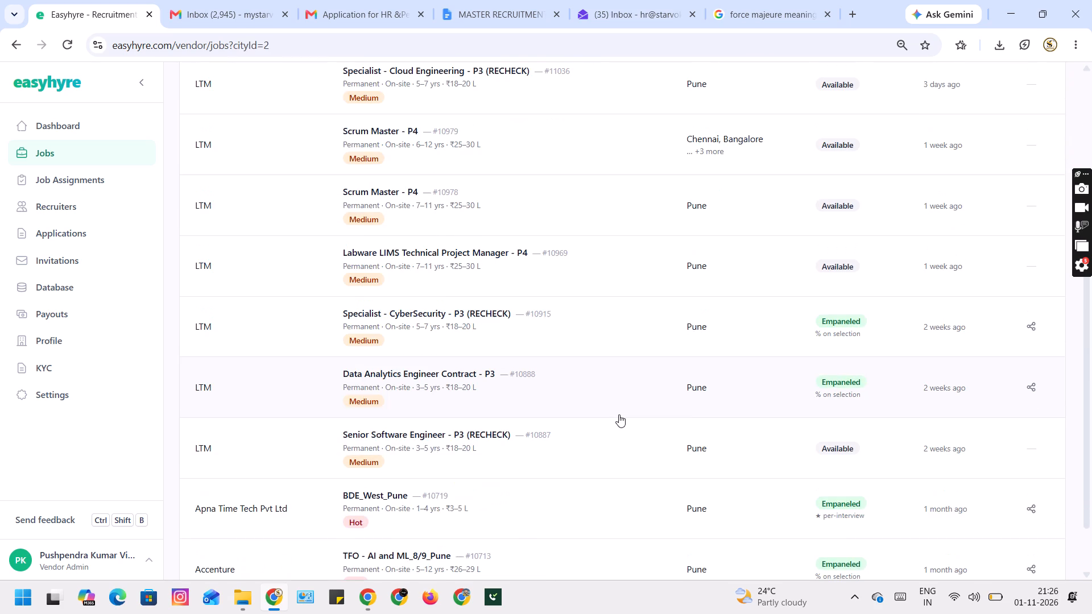
{"action": "scroll", "coordinate": [619, 414], "scroll_direction": "down", "scroll_amount": 2}
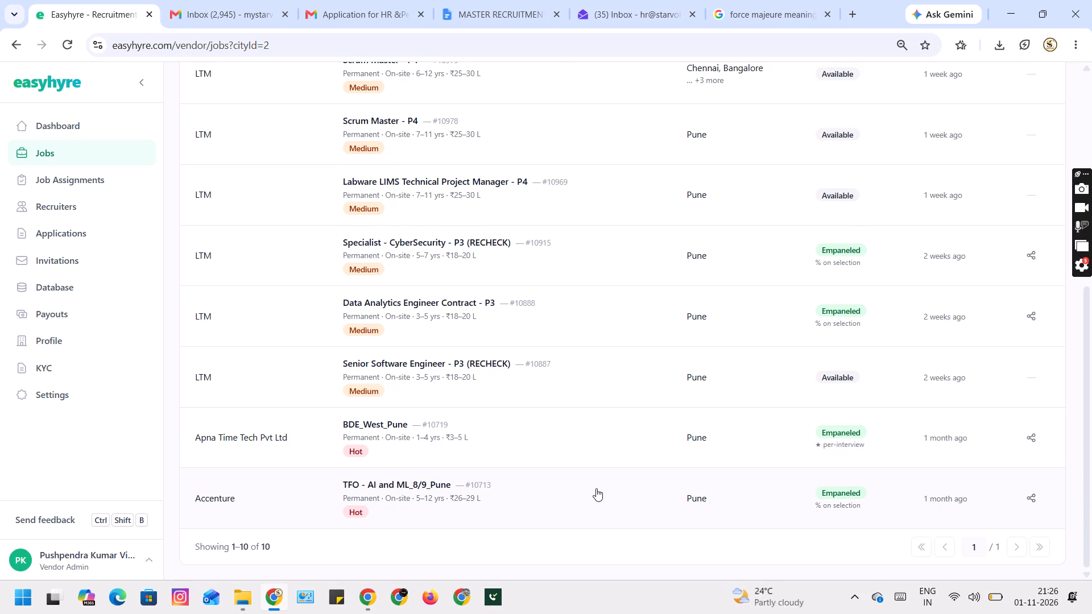
{"action": "left_click", "coordinate": [596, 488]}
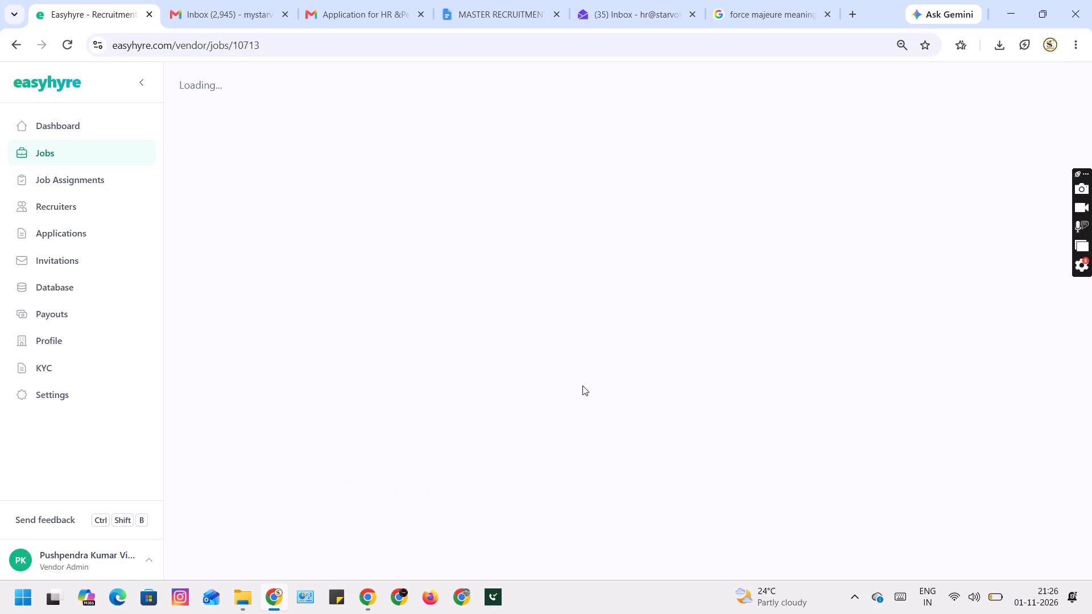
{"action": "left_click", "coordinate": [182, 78]}
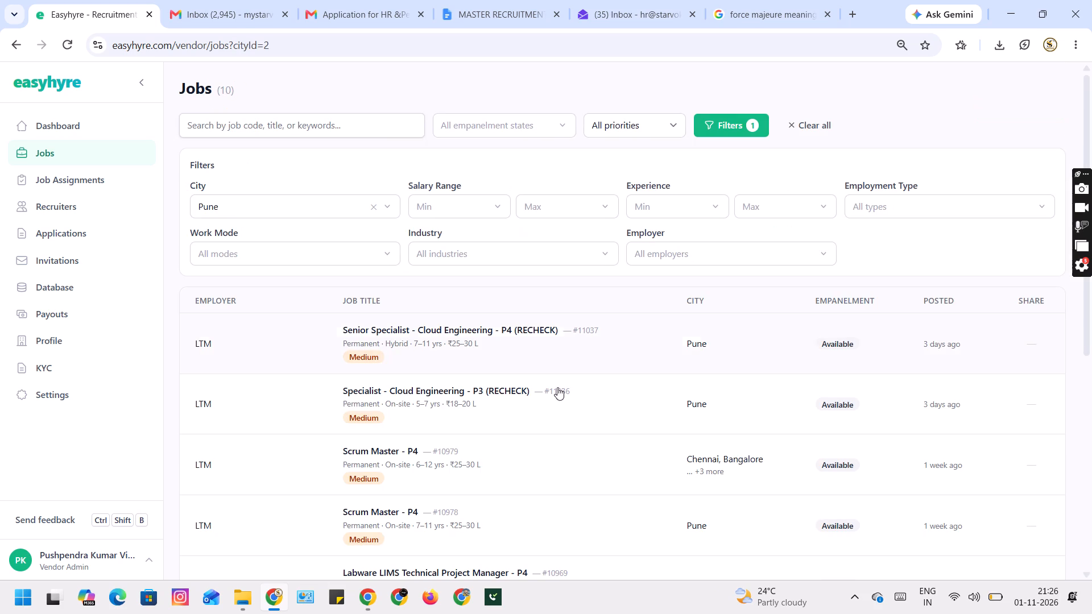
Look through the Pune job listings, checking titles, employers and empanelment status.
{"action": "scroll", "coordinate": [598, 433], "scroll_direction": "down", "scroll_amount": 1}
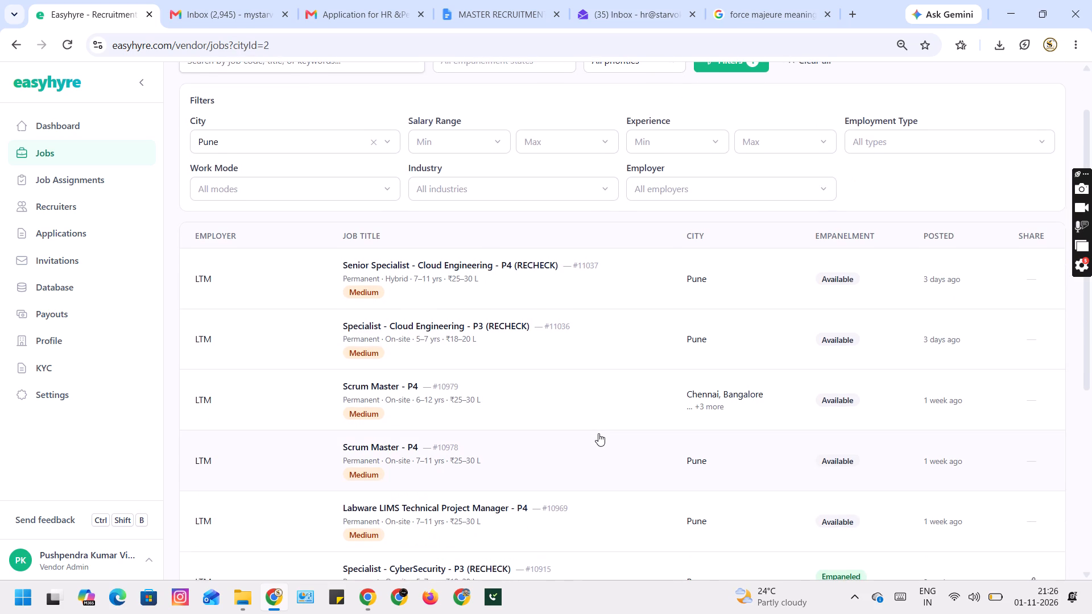
{"action": "scroll", "coordinate": [598, 433], "scroll_direction": "down", "scroll_amount": 6}
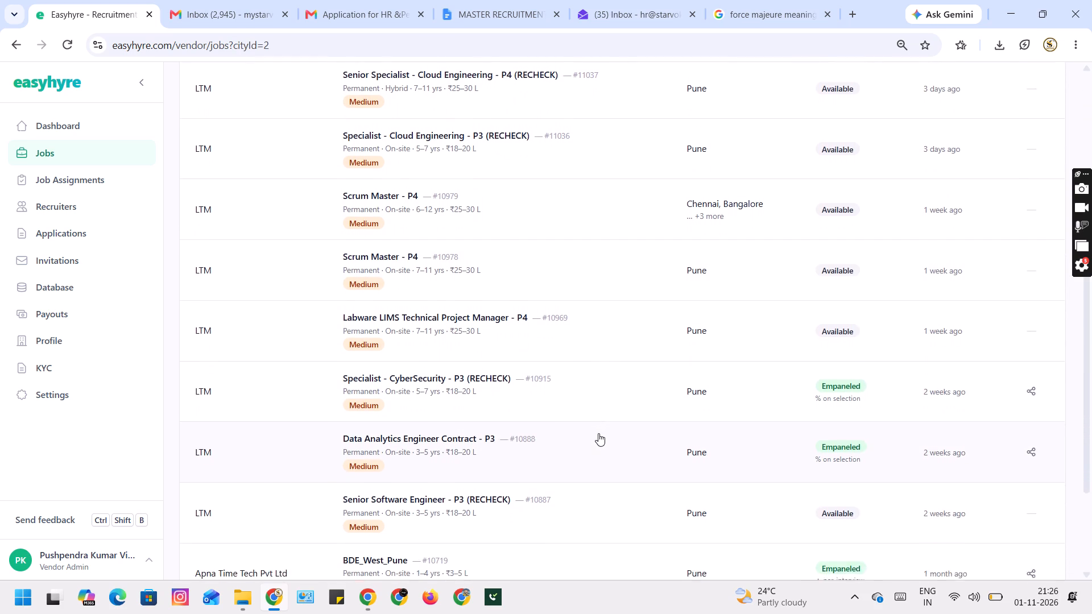
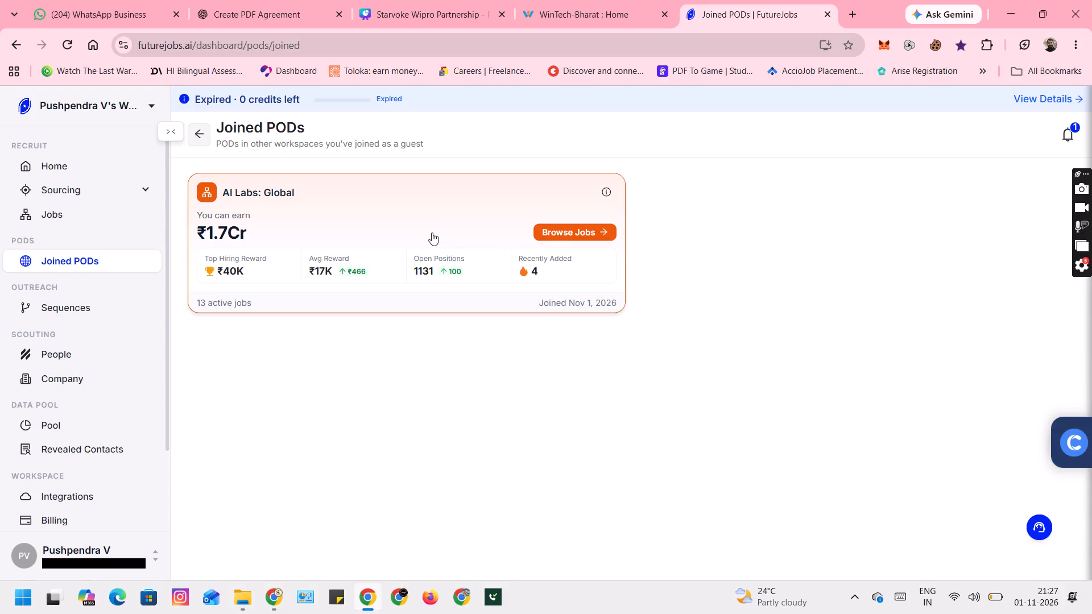
Open the AI Labs: Global POD and show its jobs list.
{"action": "left_click", "coordinate": [432, 233]}
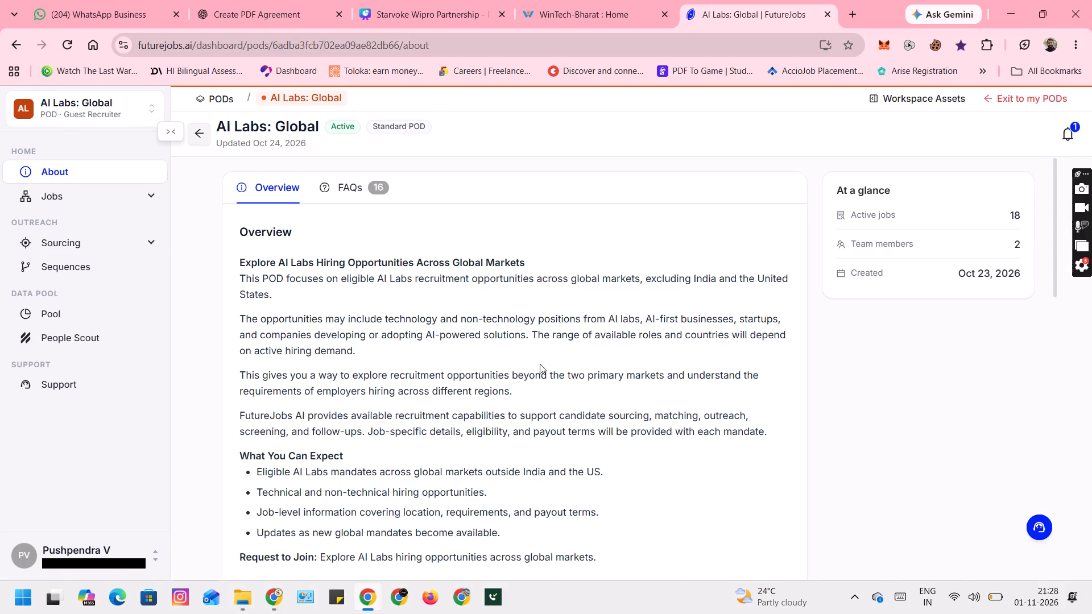
{"action": "left_click", "coordinate": [80, 195]}
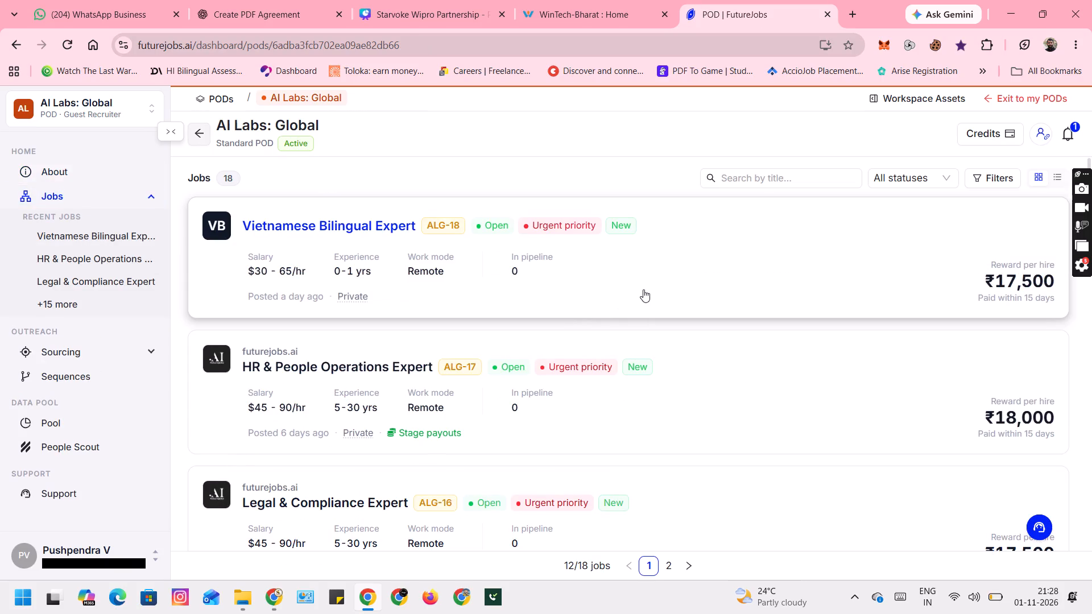
Look through the AI Labs: Global job listings, checking titles, salaries, required experience, priority and reward per hire.
{"action": "scroll", "coordinate": [643, 289], "scroll_direction": "down", "scroll_amount": 2}
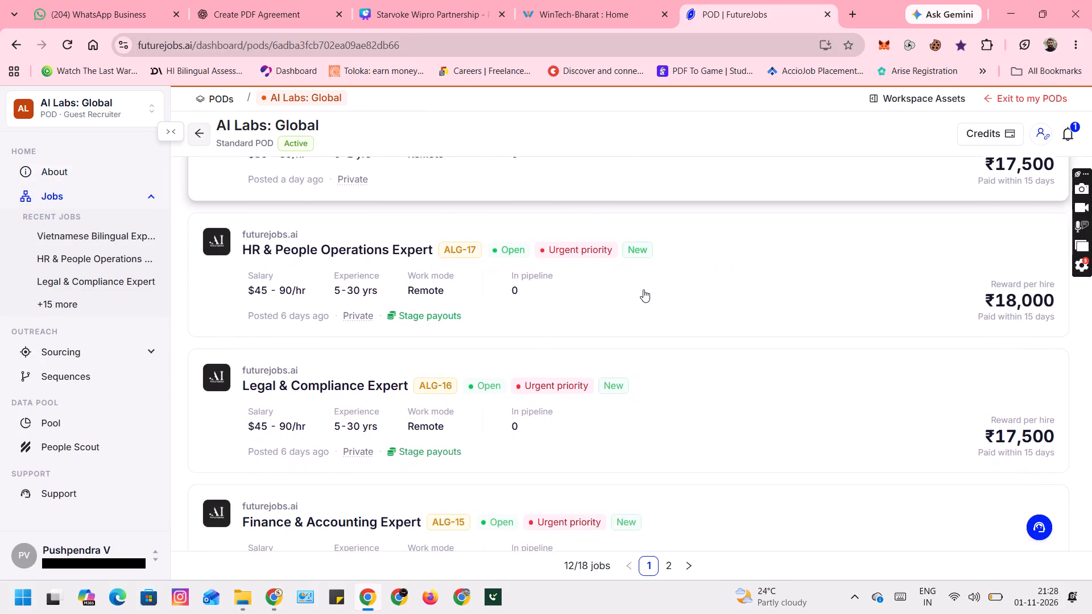
{"action": "scroll", "coordinate": [643, 289], "scroll_direction": "down", "scroll_amount": 4}
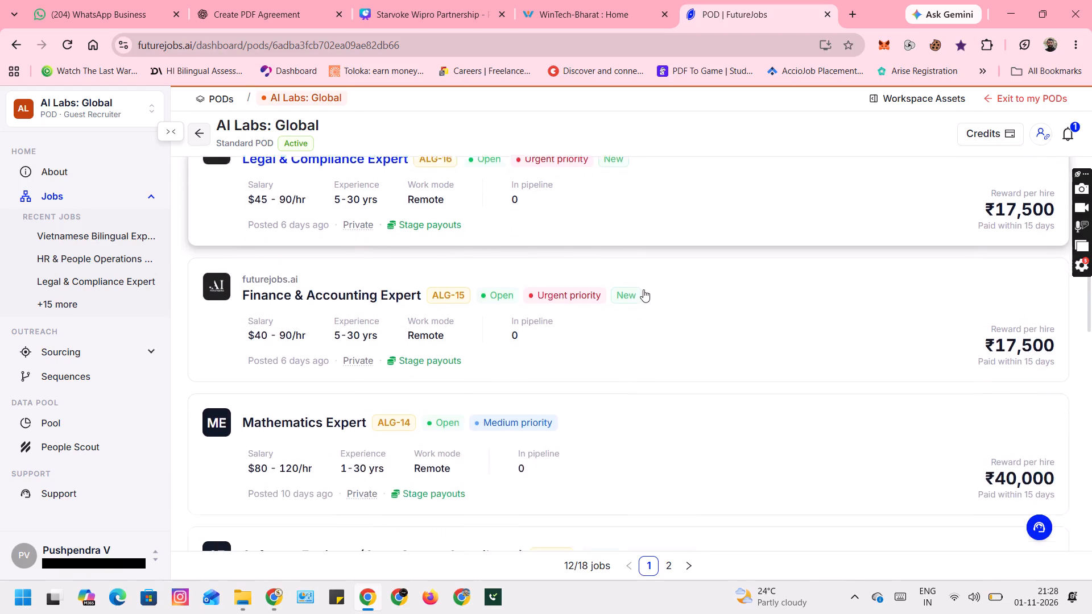
{"action": "scroll", "coordinate": [643, 289], "scroll_direction": "down", "scroll_amount": 1}
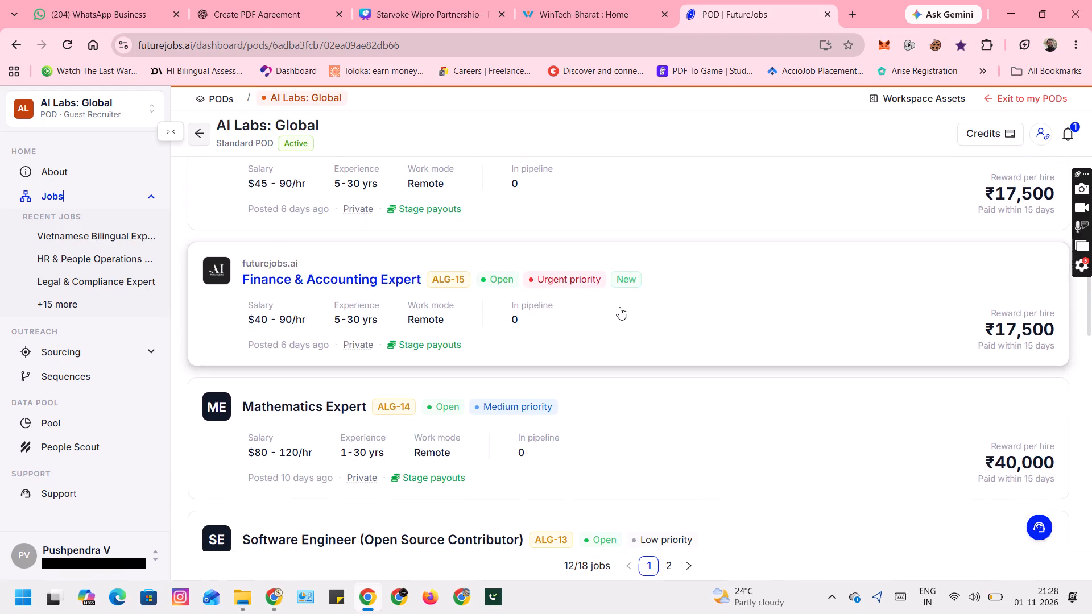
{"action": "scroll", "coordinate": [619, 307], "scroll_direction": "up", "scroll_amount": 1}
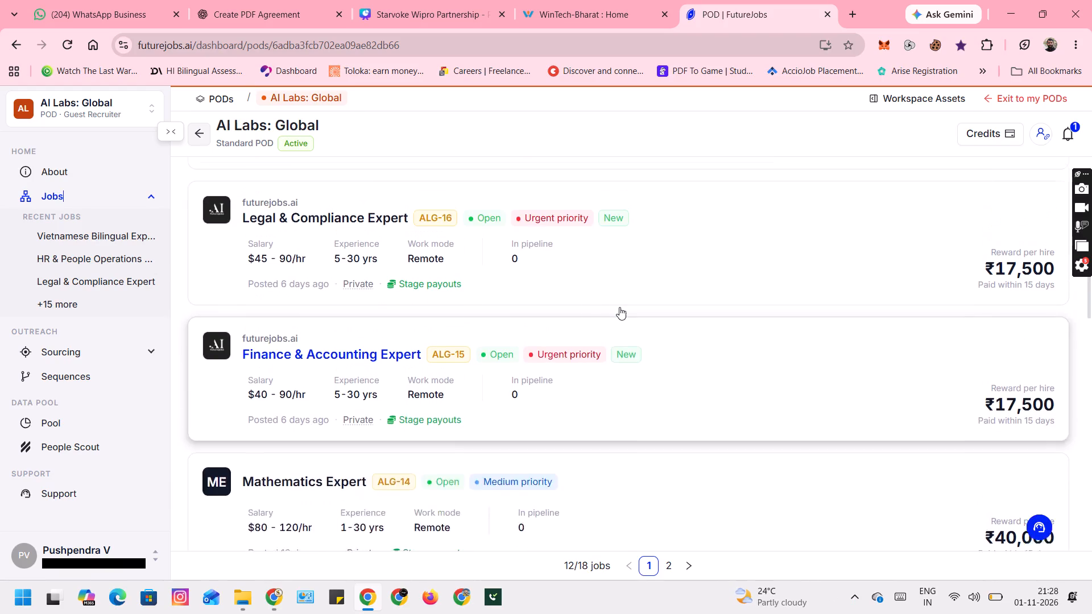
{"action": "scroll", "coordinate": [619, 307], "scroll_direction": "up", "scroll_amount": 1}
{"action": "scroll", "coordinate": [619, 307], "scroll_direction": "down", "scroll_amount": 8}
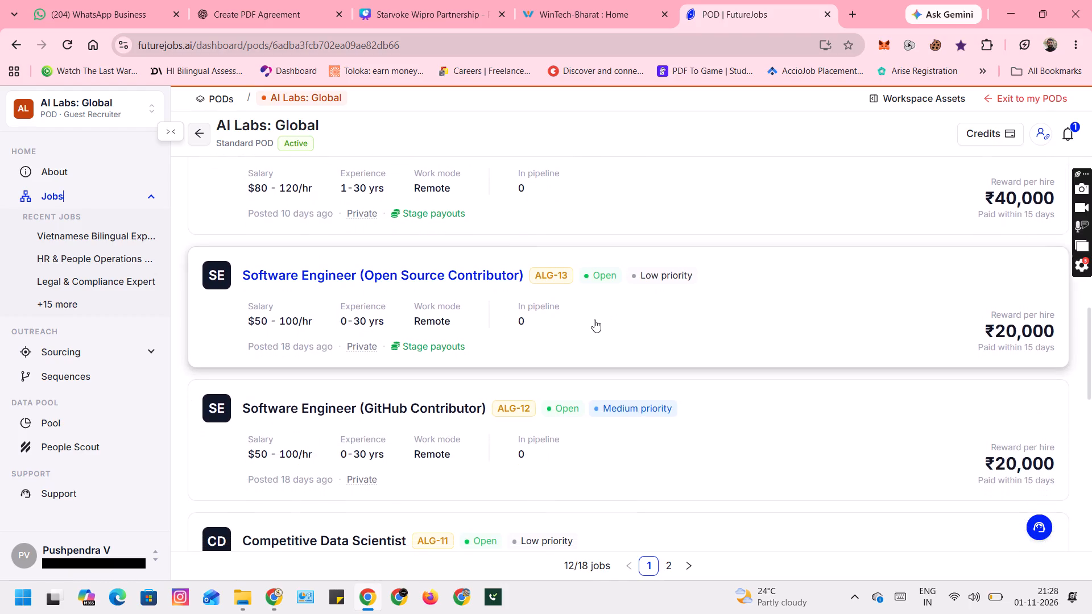
{"action": "scroll", "coordinate": [594, 320], "scroll_direction": "down", "scroll_amount": 1}
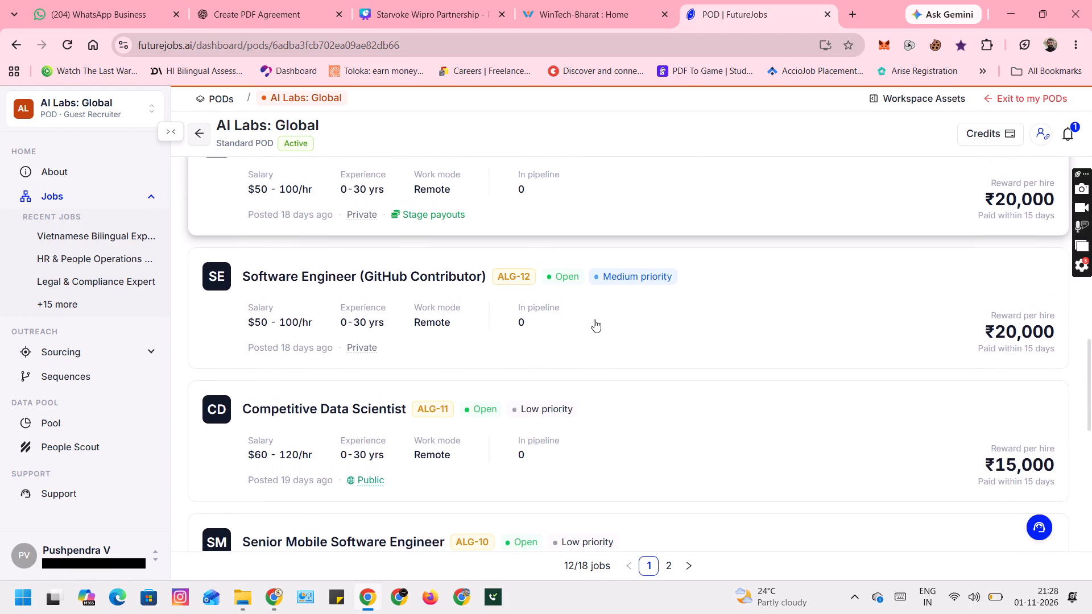
{"action": "scroll", "coordinate": [594, 320], "scroll_direction": "down", "scroll_amount": 1}
{"action": "scroll", "coordinate": [594, 320], "scroll_direction": "up", "scroll_amount": 2}
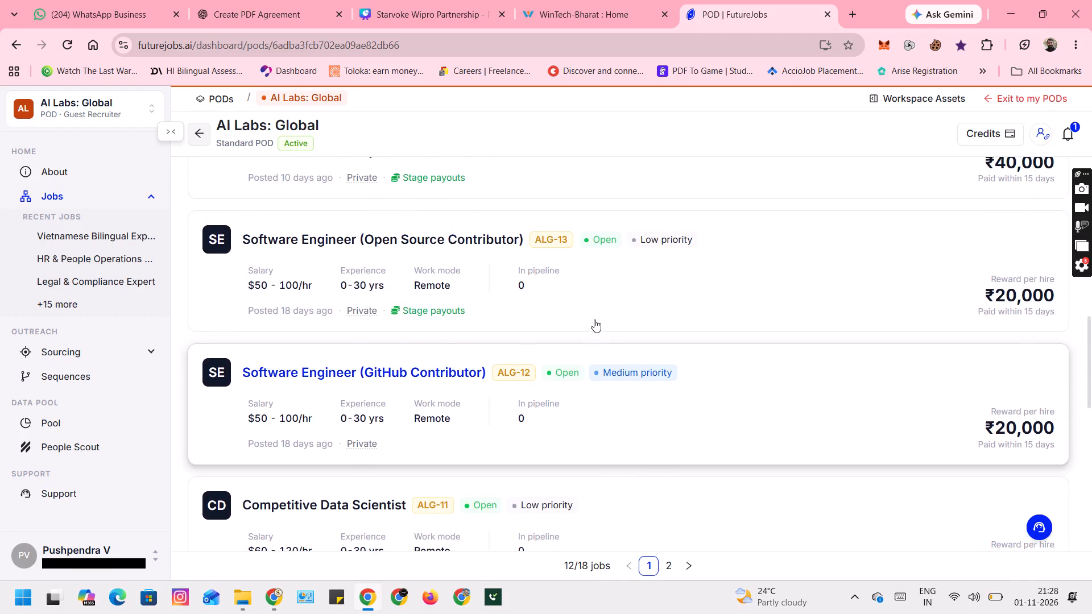
{"action": "scroll", "coordinate": [594, 320], "scroll_direction": "down", "scroll_amount": 2}
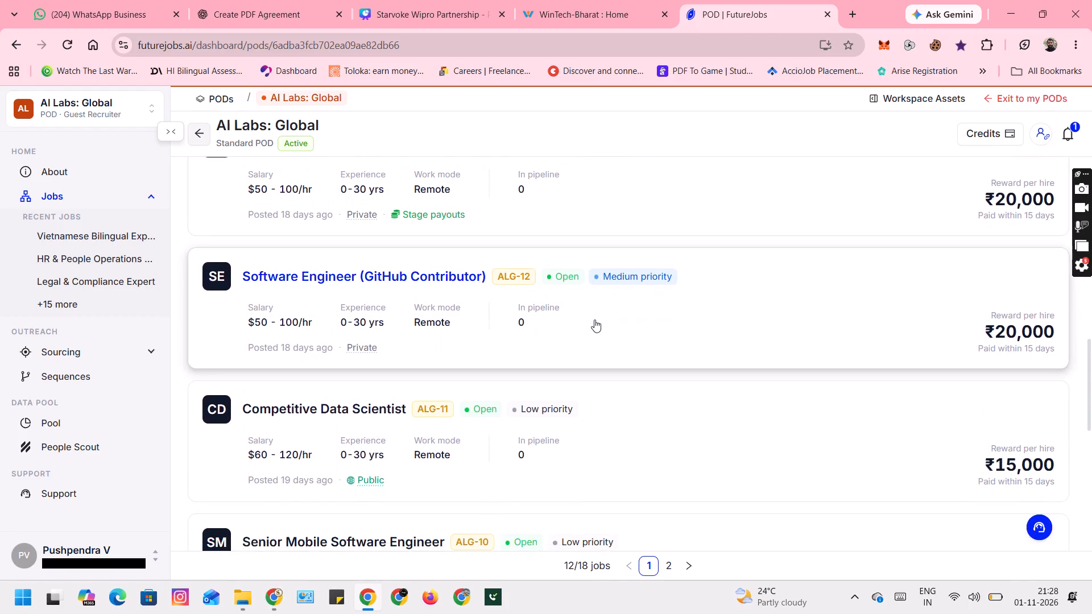
{"action": "scroll", "coordinate": [594, 320], "scroll_direction": "down", "scroll_amount": 1}
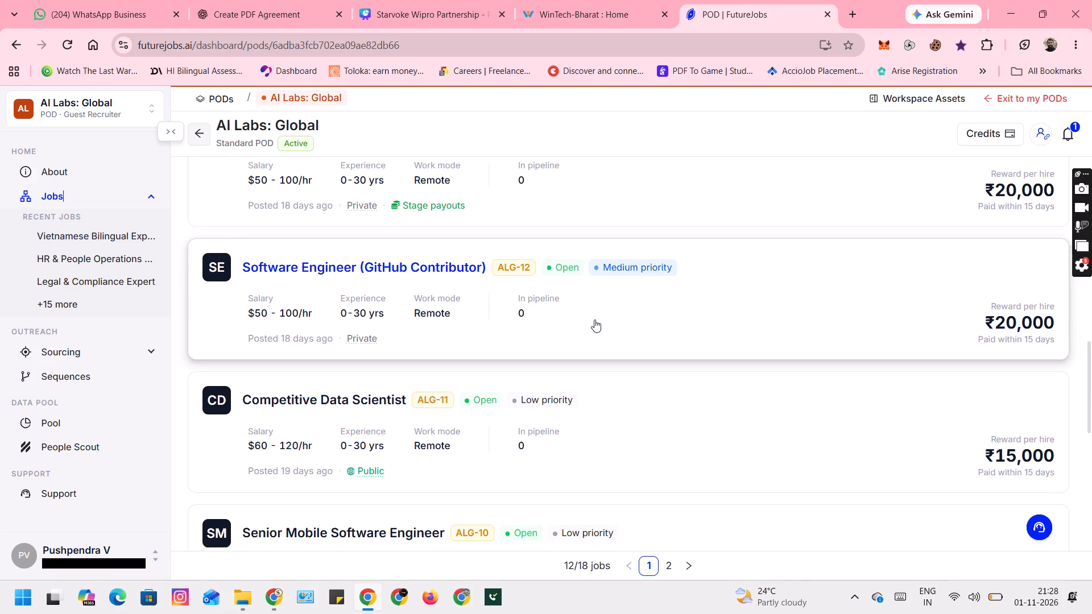
{"action": "scroll", "coordinate": [594, 320], "scroll_direction": "down", "scroll_amount": 2}
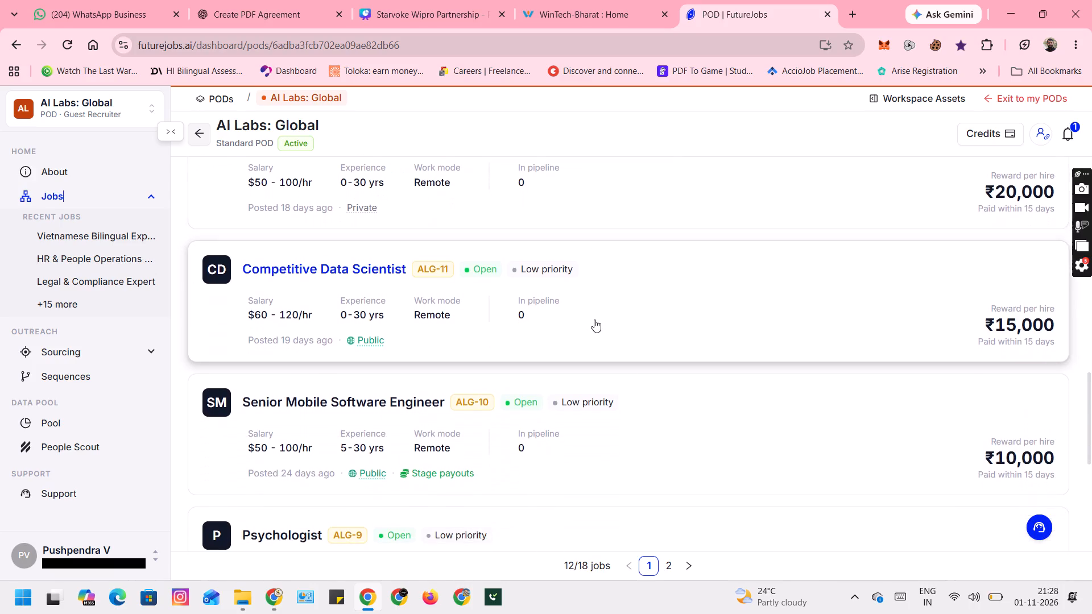
{"action": "scroll", "coordinate": [594, 320], "scroll_direction": "up", "scroll_amount": 1}
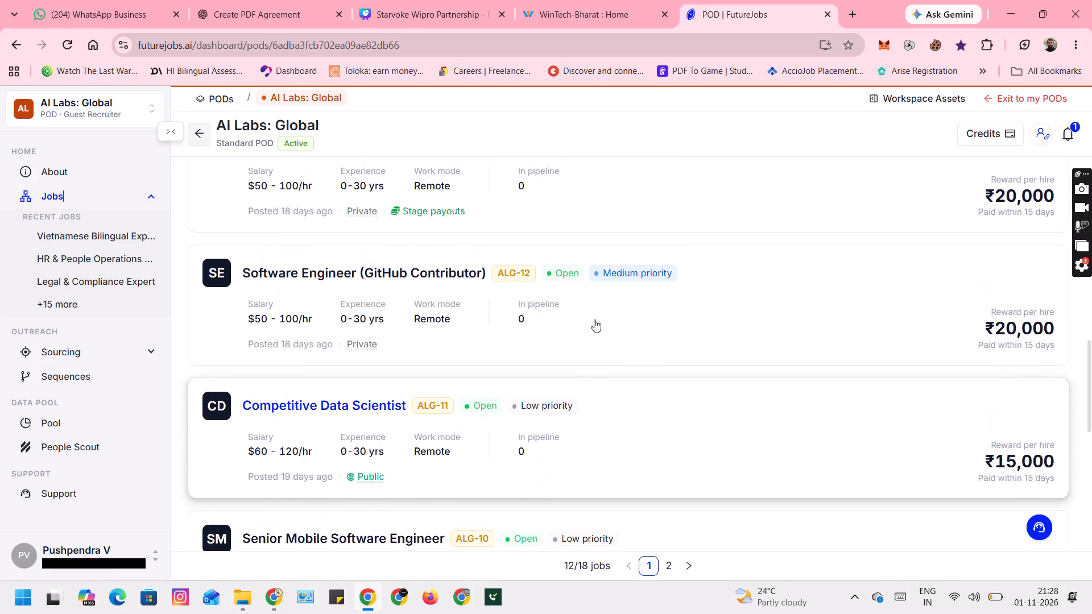
{"action": "scroll", "coordinate": [594, 320], "scroll_direction": "up", "scroll_amount": 1}
{"action": "scroll", "coordinate": [594, 320], "scroll_direction": "down", "scroll_amount": 2}
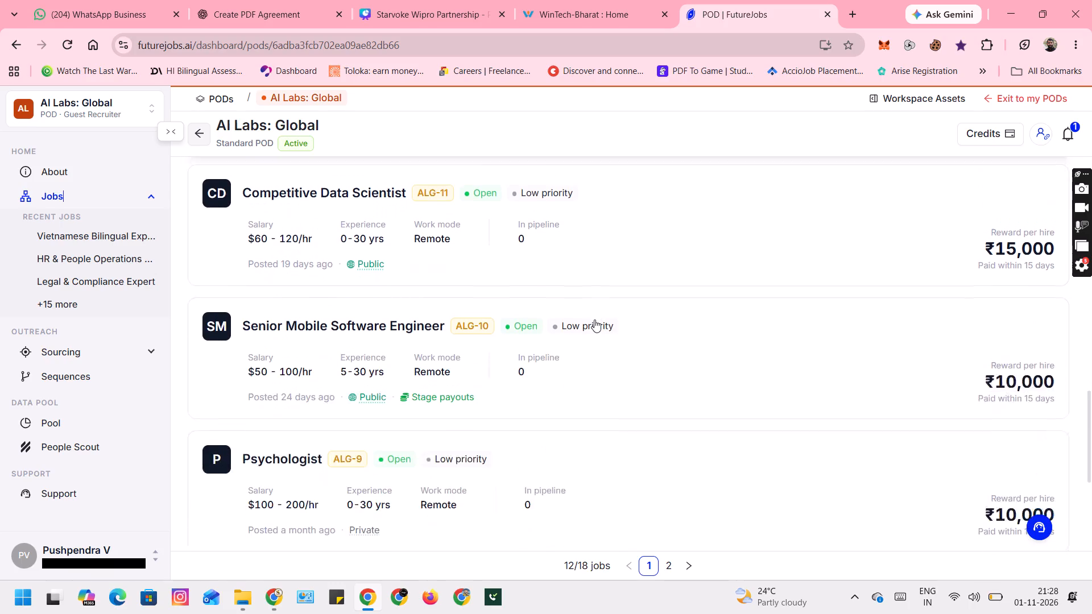
{"action": "scroll", "coordinate": [594, 320], "scroll_direction": "down", "scroll_amount": 5}
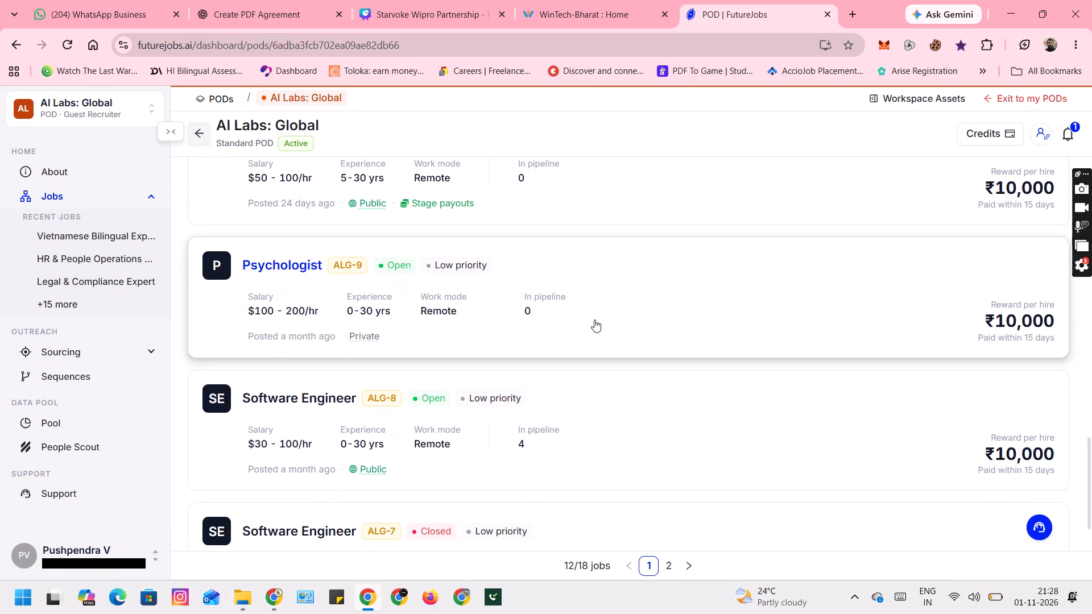
{"action": "scroll", "coordinate": [594, 320], "scroll_direction": "down", "scroll_amount": 4}
{"action": "scroll", "coordinate": [594, 320], "scroll_direction": "up", "scroll_amount": 3}
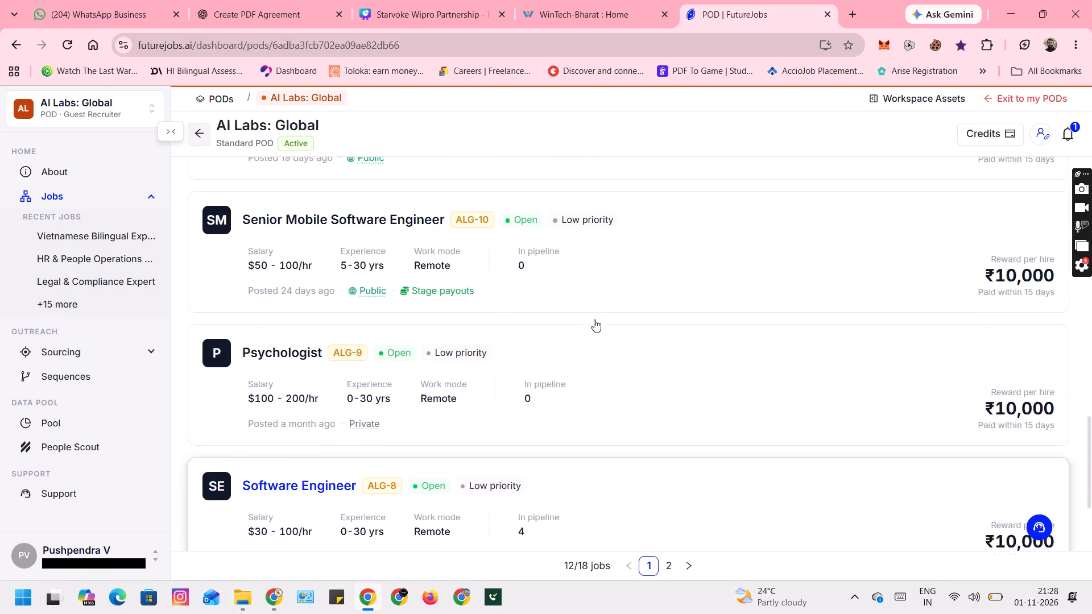
{"action": "scroll", "coordinate": [594, 320], "scroll_direction": "up", "scroll_amount": 5}
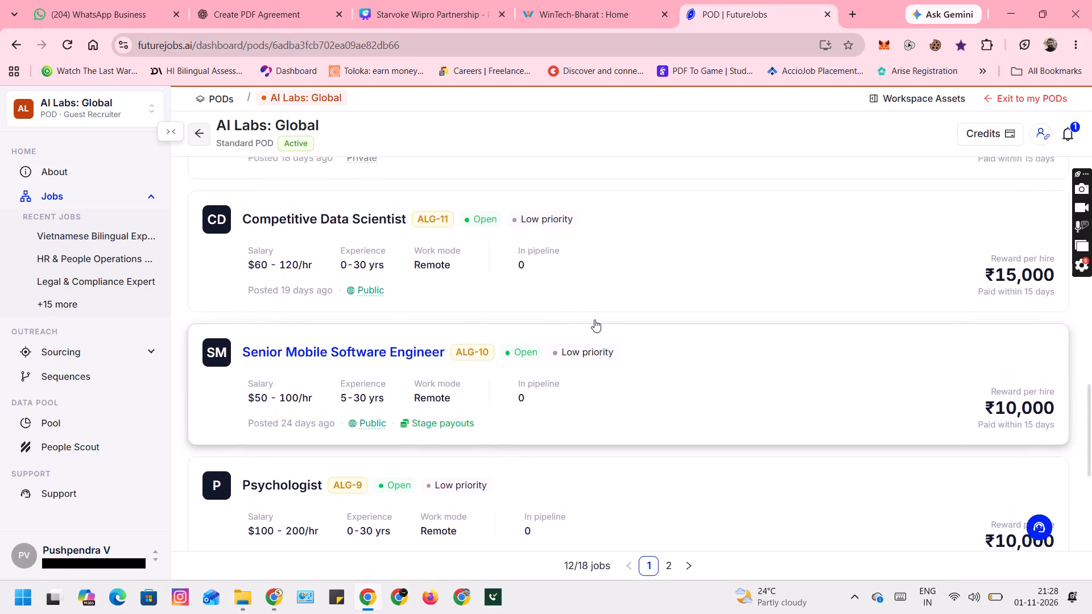
{"action": "scroll", "coordinate": [594, 320], "scroll_direction": "up", "scroll_amount": 2}
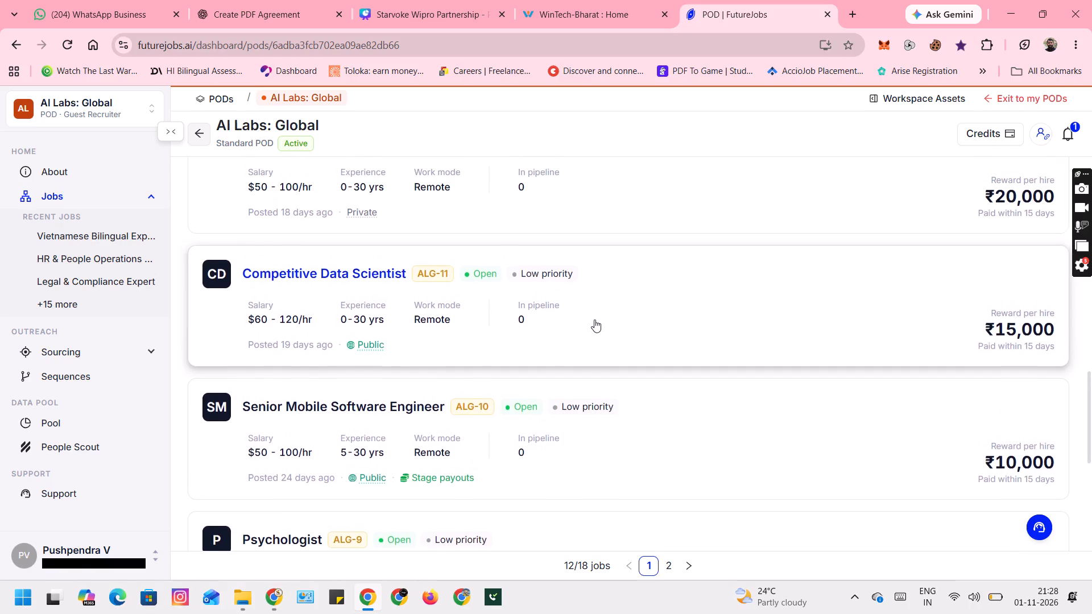
{"action": "scroll", "coordinate": [594, 320], "scroll_direction": "up", "scroll_amount": 1}
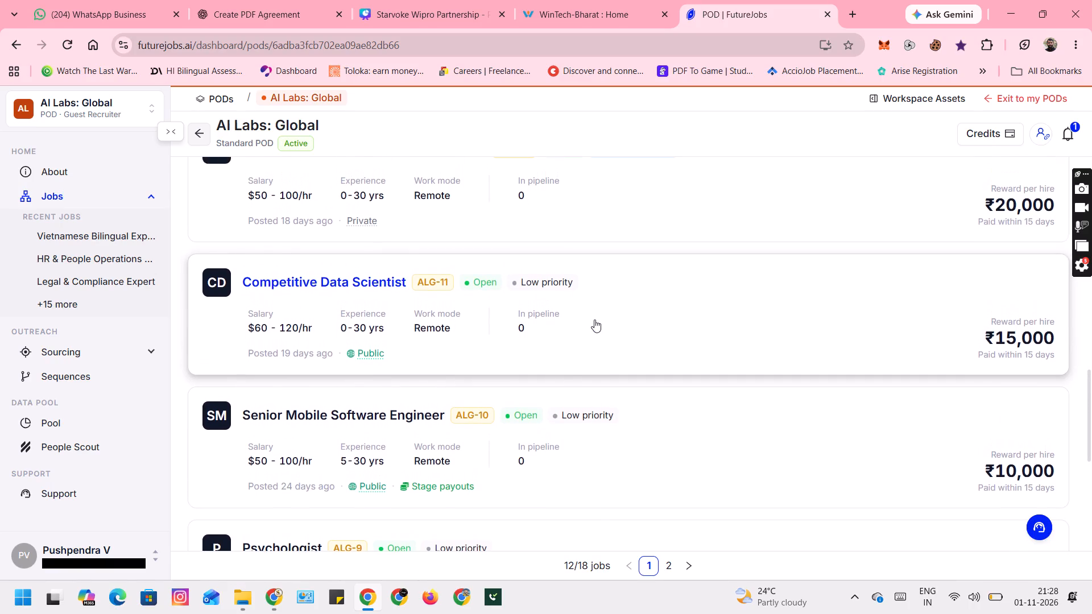
Open the overview of the Competitive Data Scientist job and read through its job description file.
{"action": "left_click", "coordinate": [594, 320]}
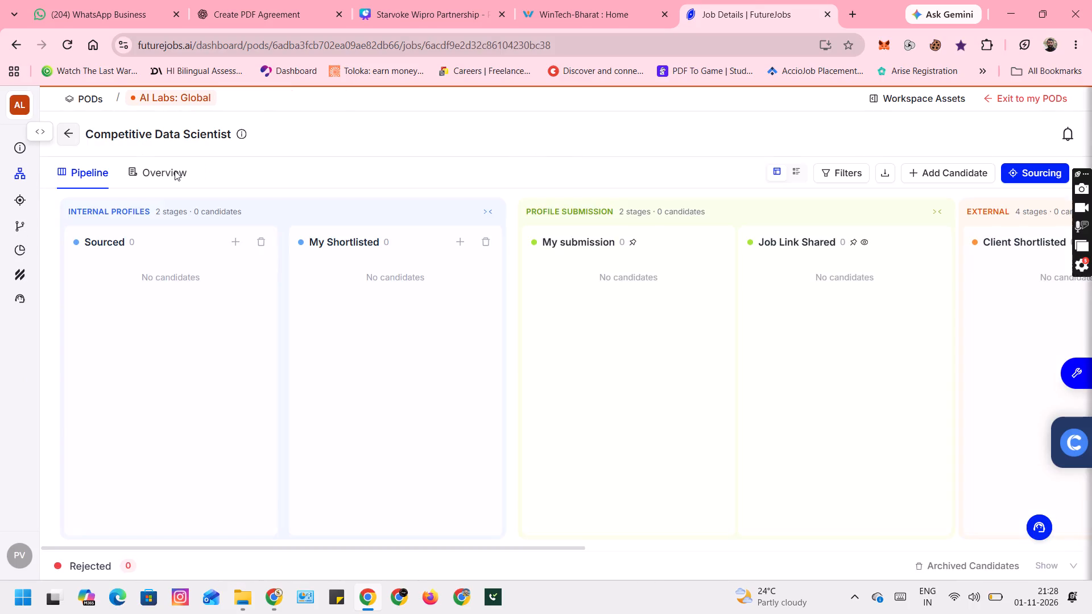
{"action": "left_click", "coordinate": [175, 171]}
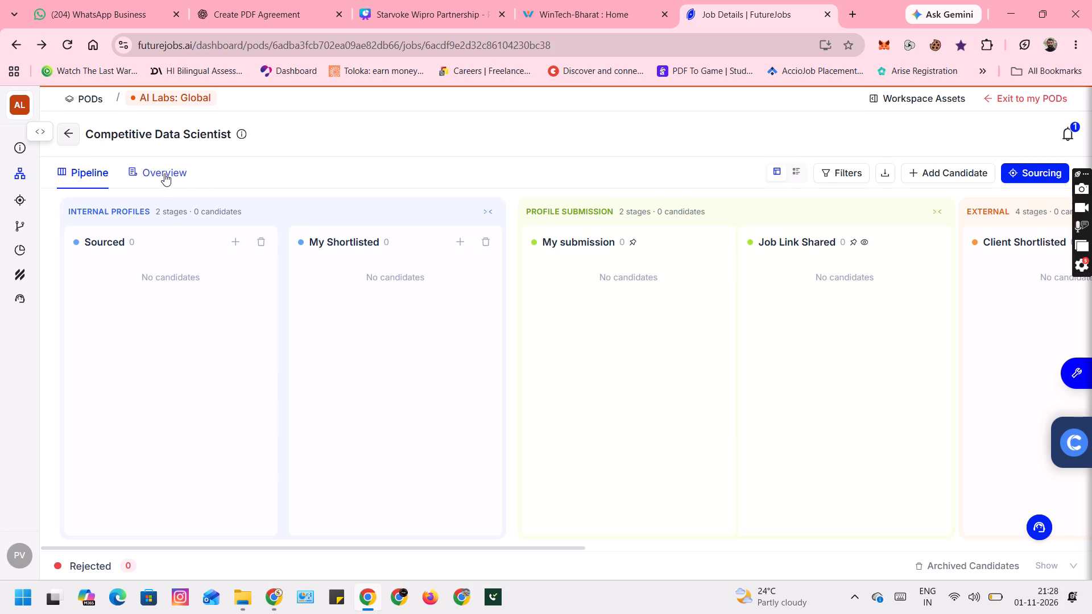
{"action": "left_click", "coordinate": [164, 173]}
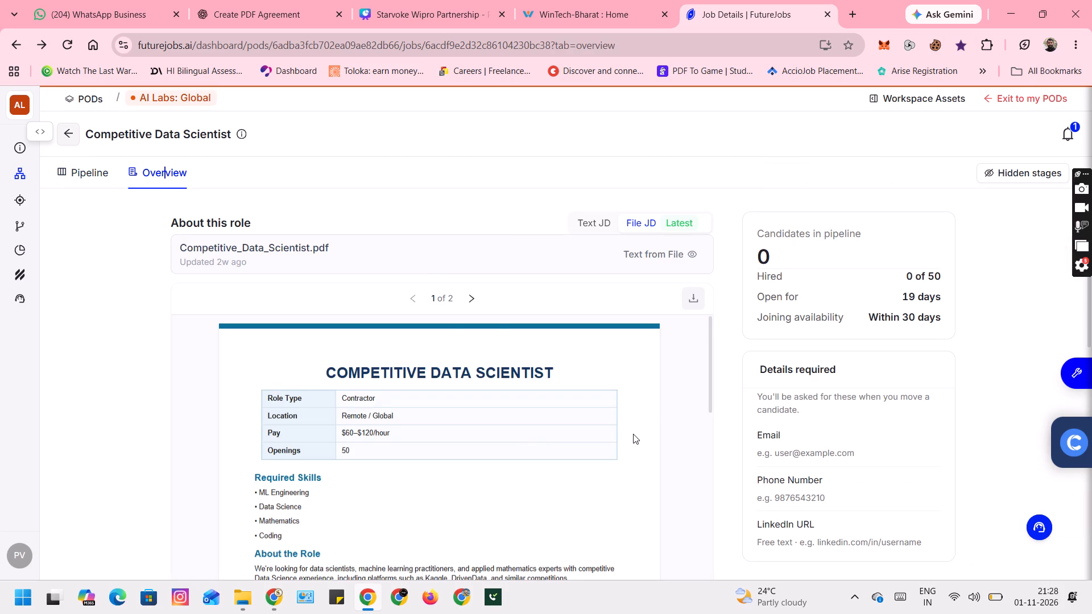
{"action": "scroll", "coordinate": [633, 434], "scroll_direction": "down", "scroll_amount": 2}
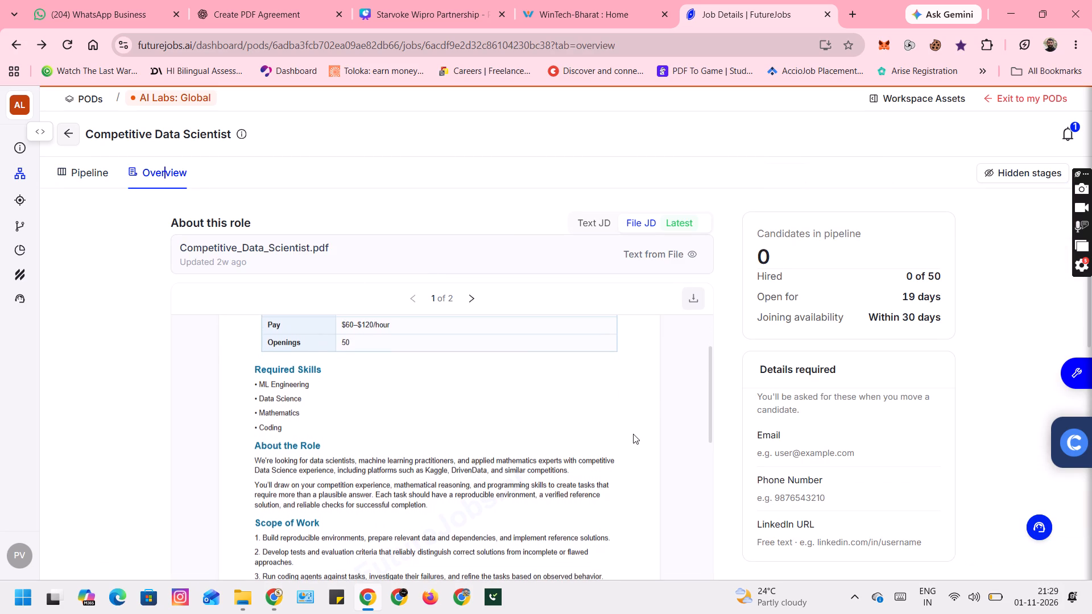
{"action": "scroll", "coordinate": [633, 434], "scroll_direction": "down", "scroll_amount": 2}
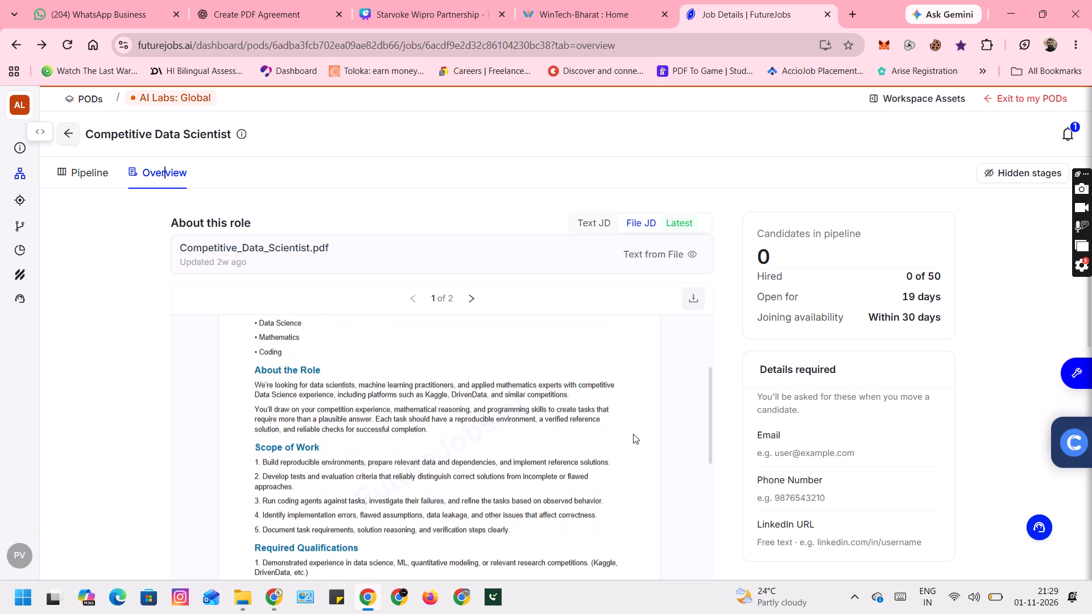
{"action": "scroll", "coordinate": [633, 434], "scroll_direction": "up", "scroll_amount": 1}
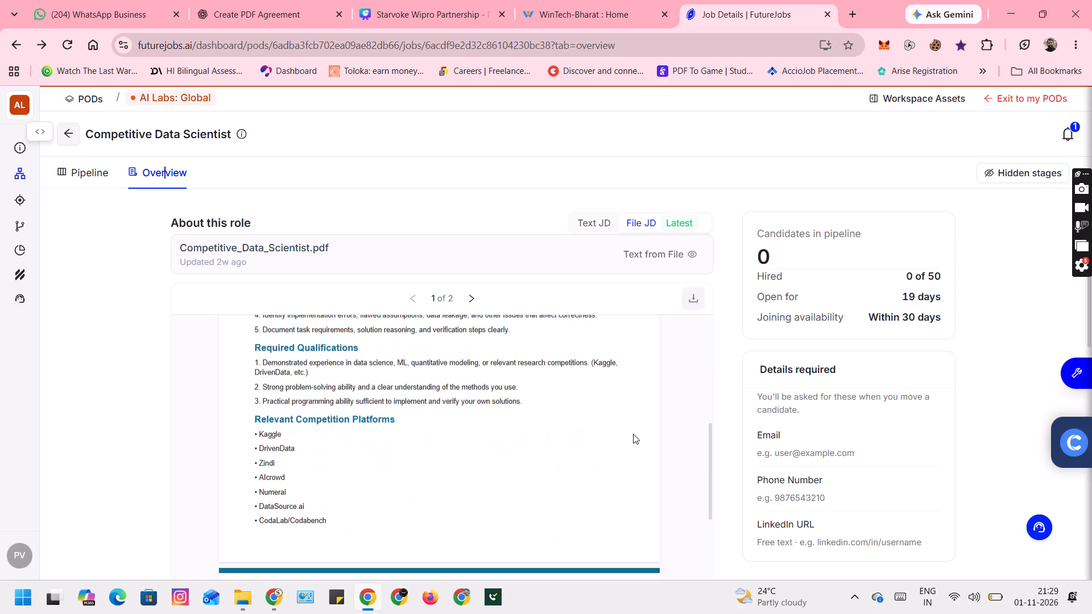
{"action": "scroll", "coordinate": [633, 434], "scroll_direction": "up", "scroll_amount": 1}
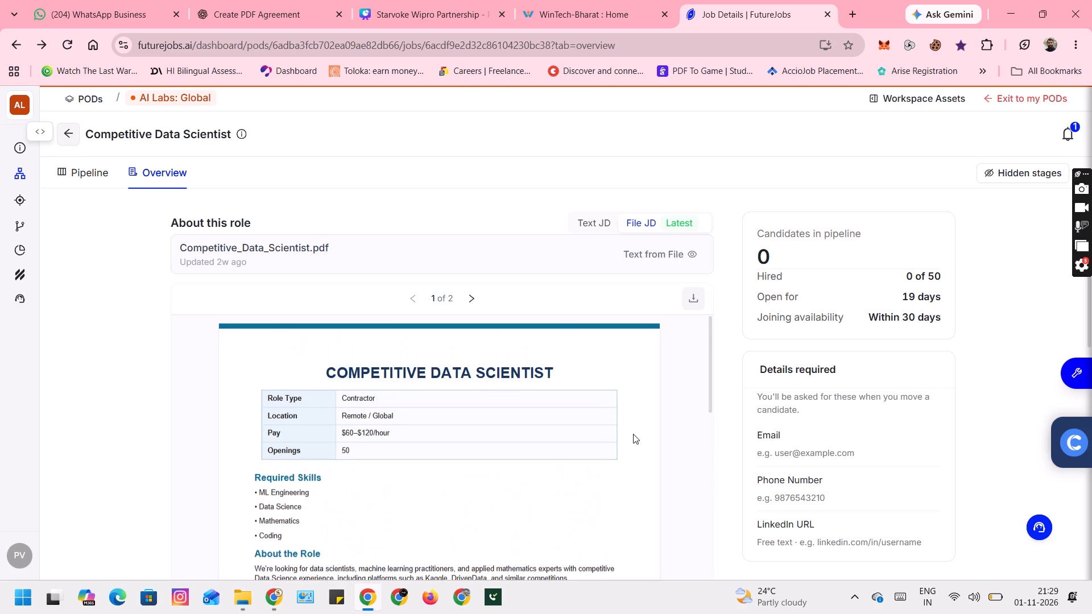
Show the text extracted from the job description file and copy it from the COMPETITIVE DATA SCIENTIST heading through CodaLab/Codabench.
{"action": "left_click", "coordinate": [685, 250]}
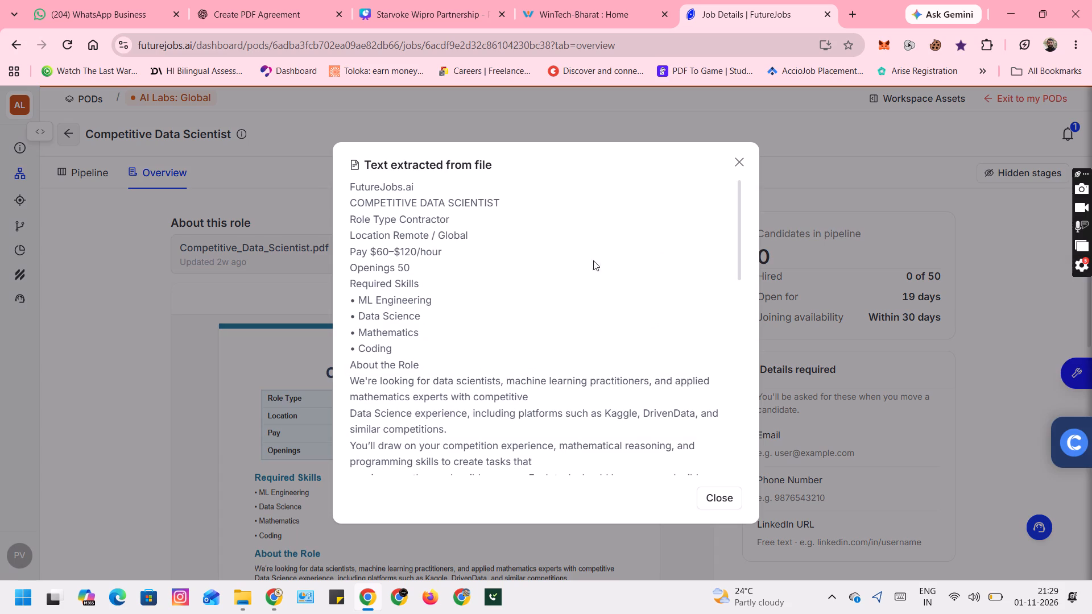
{"action": "scroll", "coordinate": [403, 377], "scroll_direction": "down", "scroll_amount": 2}
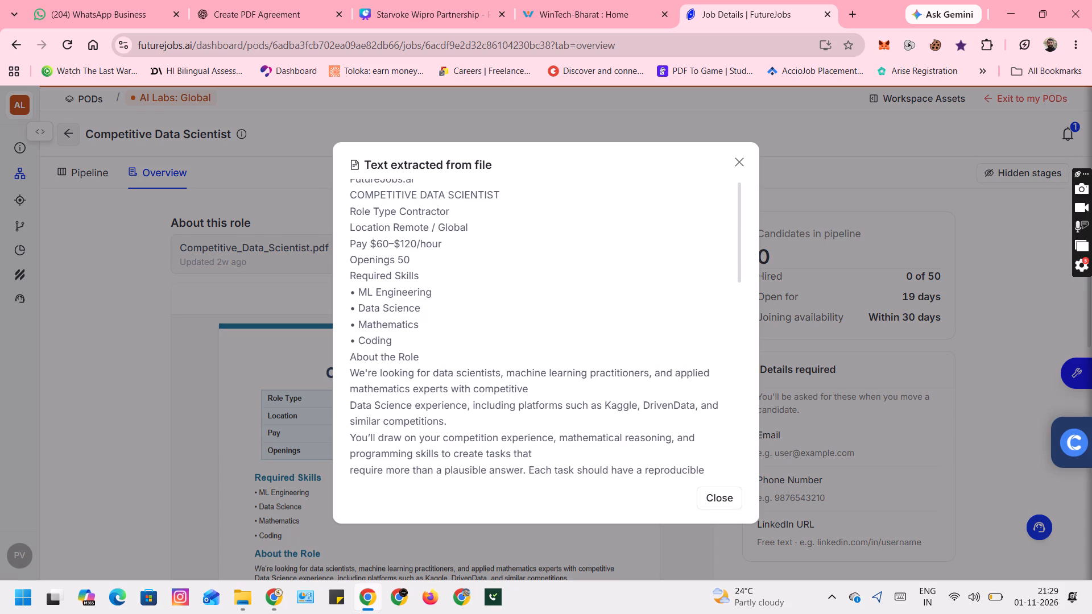
{"action": "scroll", "coordinate": [403, 377], "scroll_direction": "down", "scroll_amount": 3}
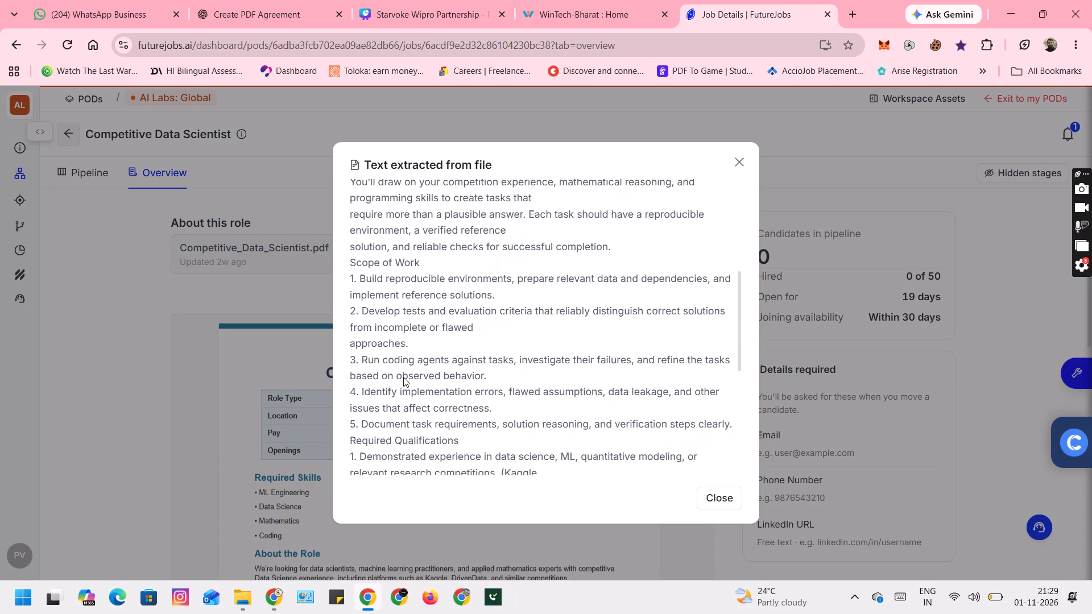
{"action": "scroll", "coordinate": [403, 377], "scroll_direction": "down", "scroll_amount": 5}
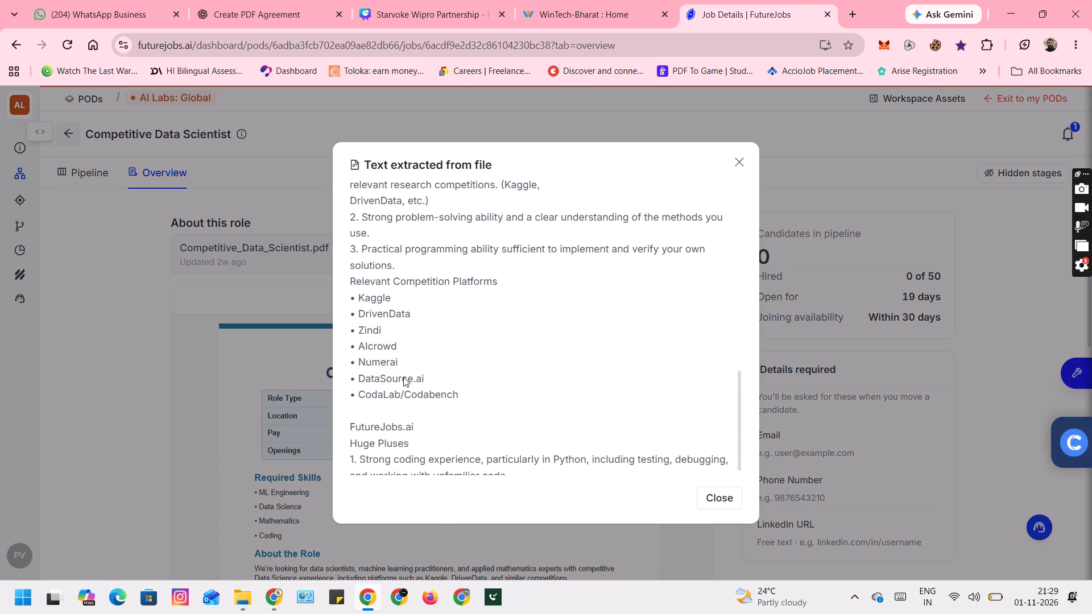
{"action": "scroll", "coordinate": [403, 377], "scroll_direction": "down", "scroll_amount": 1}
{"action": "left_click_drag", "start_coordinate": [465, 390], "coordinate": [371, 218]}
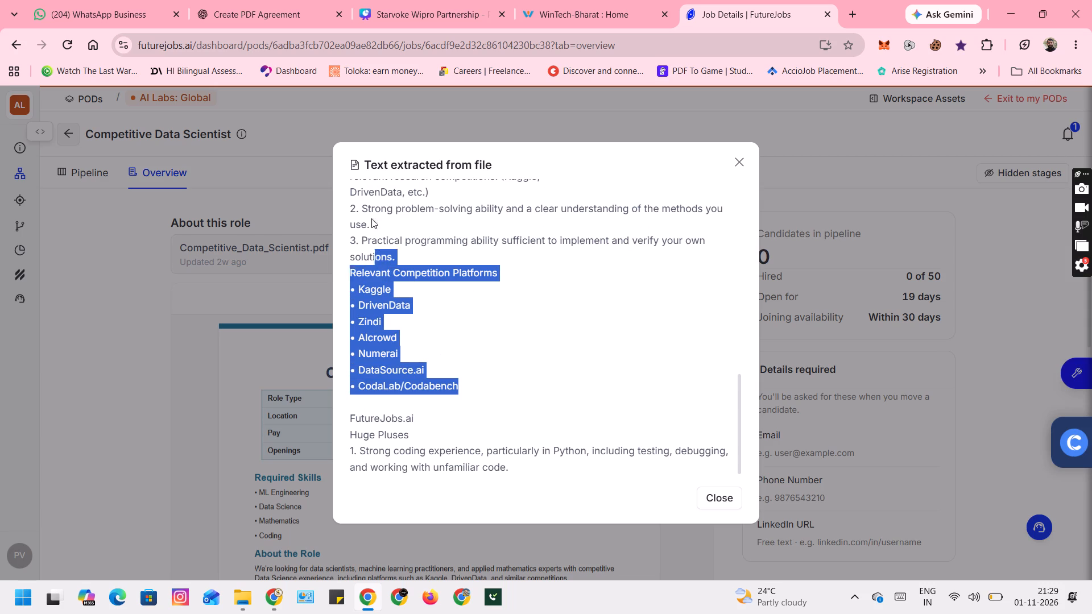
{"action": "left_click_drag", "start_coordinate": [371, 218], "coordinate": [354, 103]}
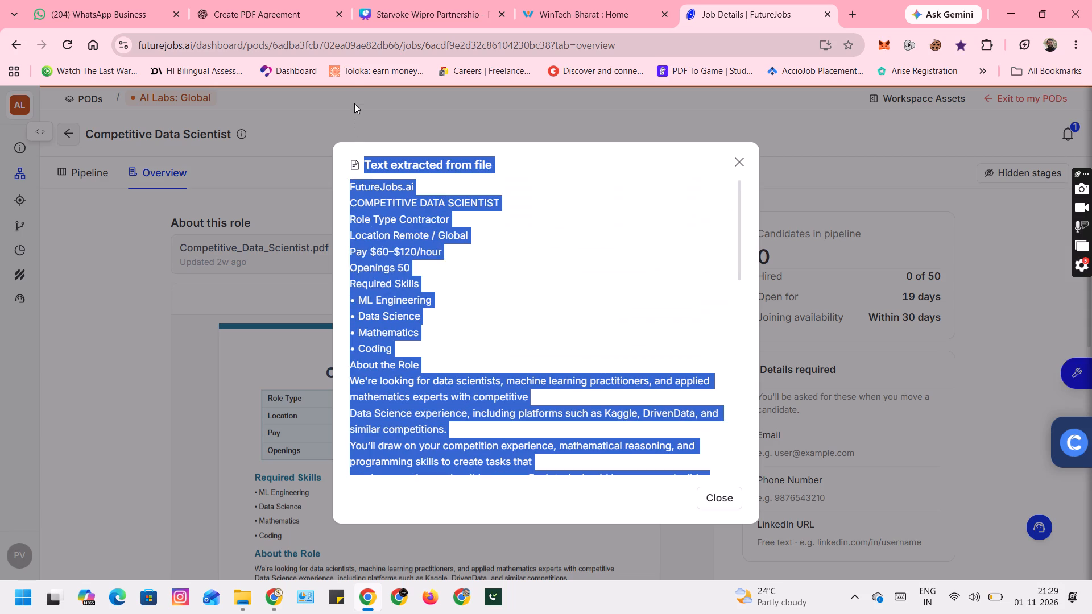
{"action": "left_click_drag", "start_coordinate": [354, 103], "coordinate": [354, 205]}
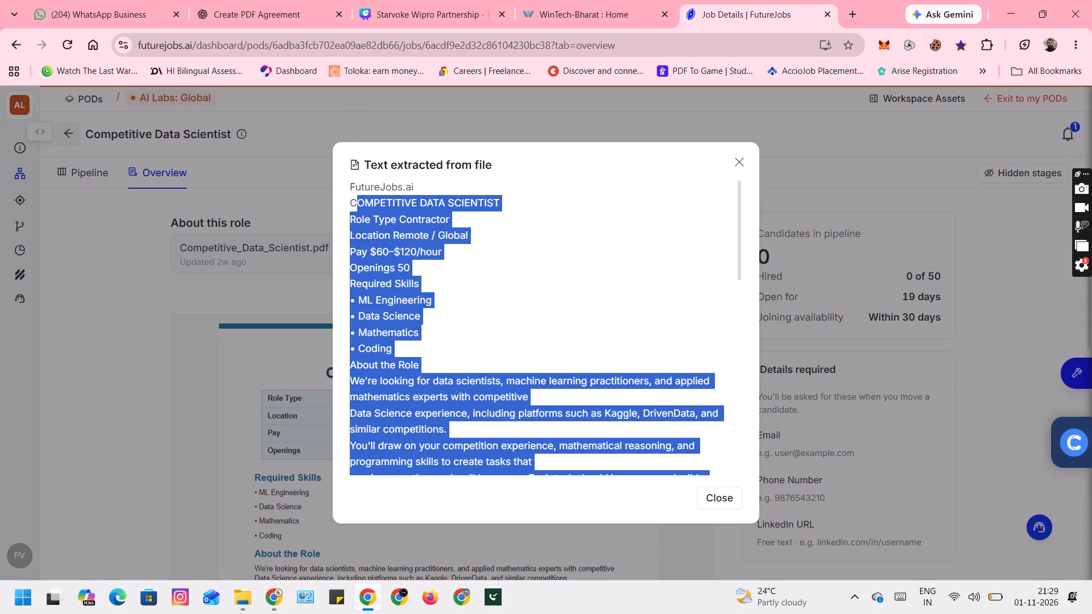
{"action": "left_click_drag", "start_coordinate": [354, 205], "coordinate": [349, 205]}
{"action": "key", "text": "ctrl+c"}
Switch from the FutureJobs job description to the other browser window showing the easyhyre vendor jobs list.
{"action": "key", "text": "alt+Tab"}
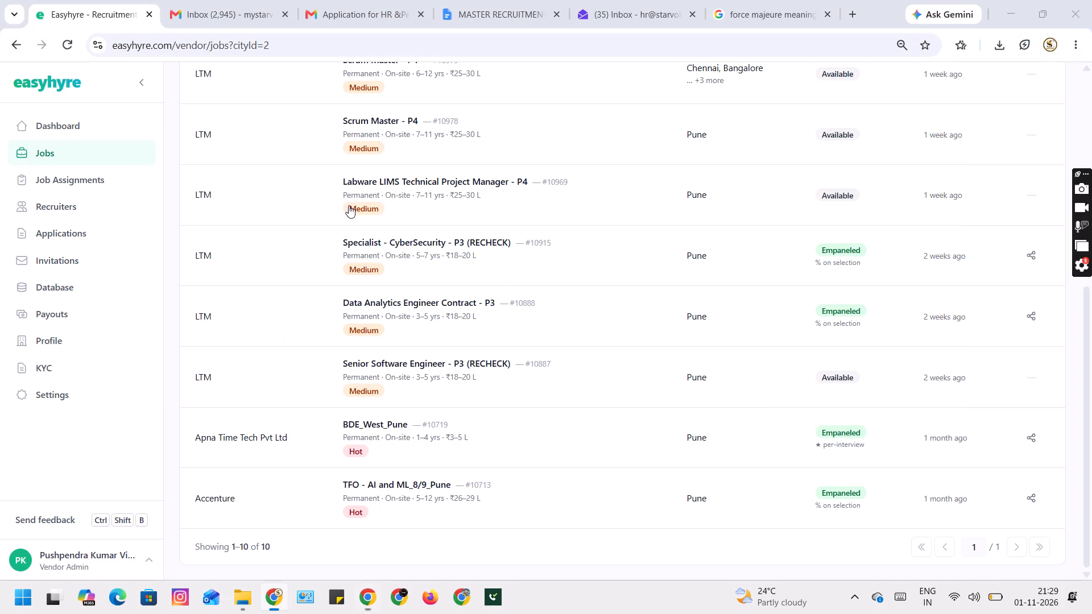
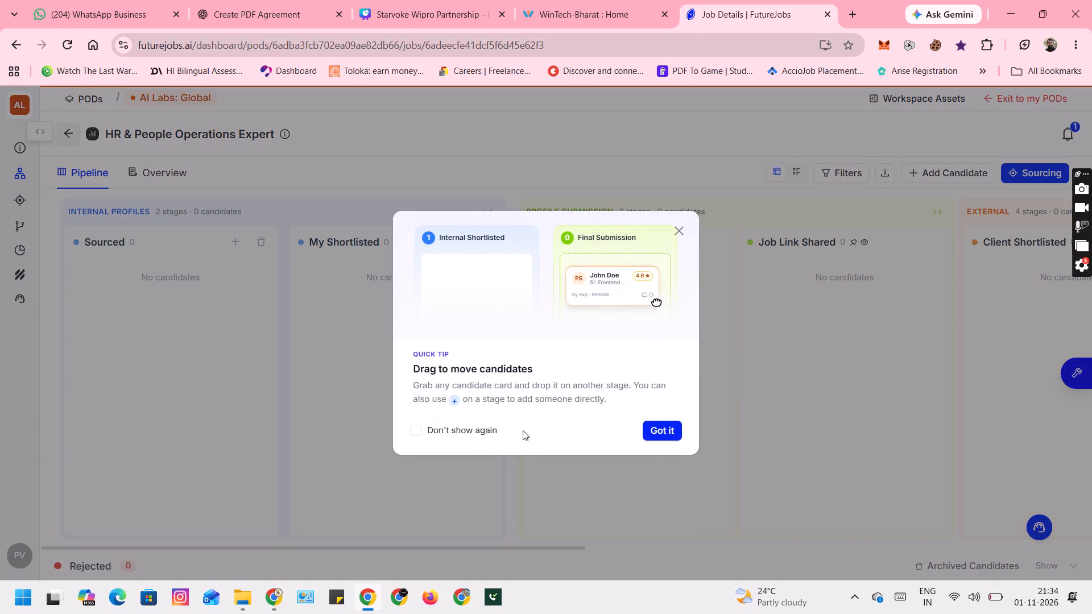
Dismiss the quick tip about moving candidates and set it not to show again.
{"action": "left_click", "coordinate": [413, 433]}
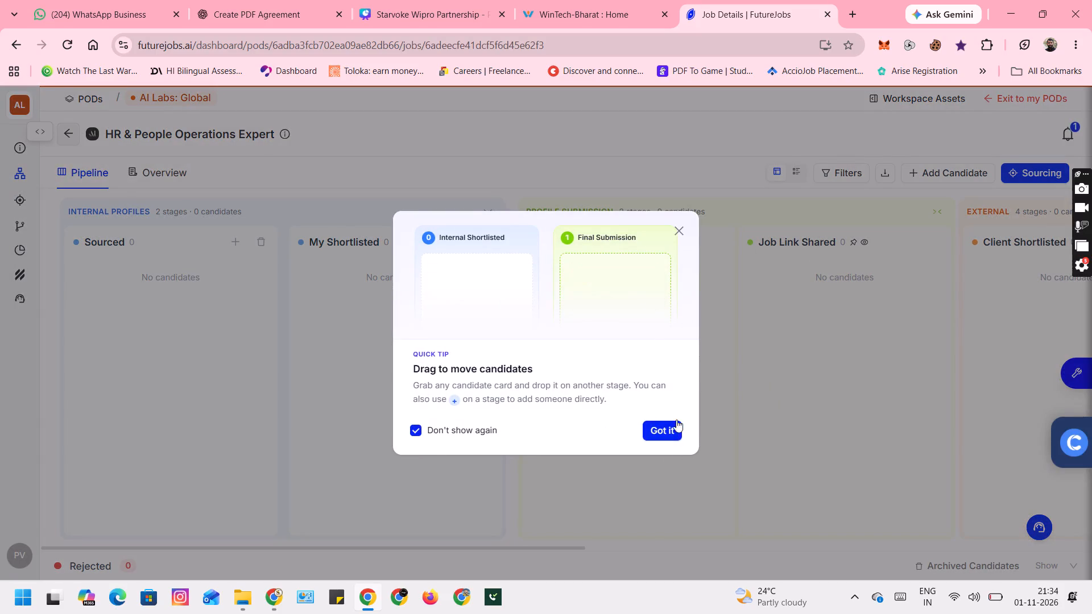
{"action": "left_click", "coordinate": [664, 431]}
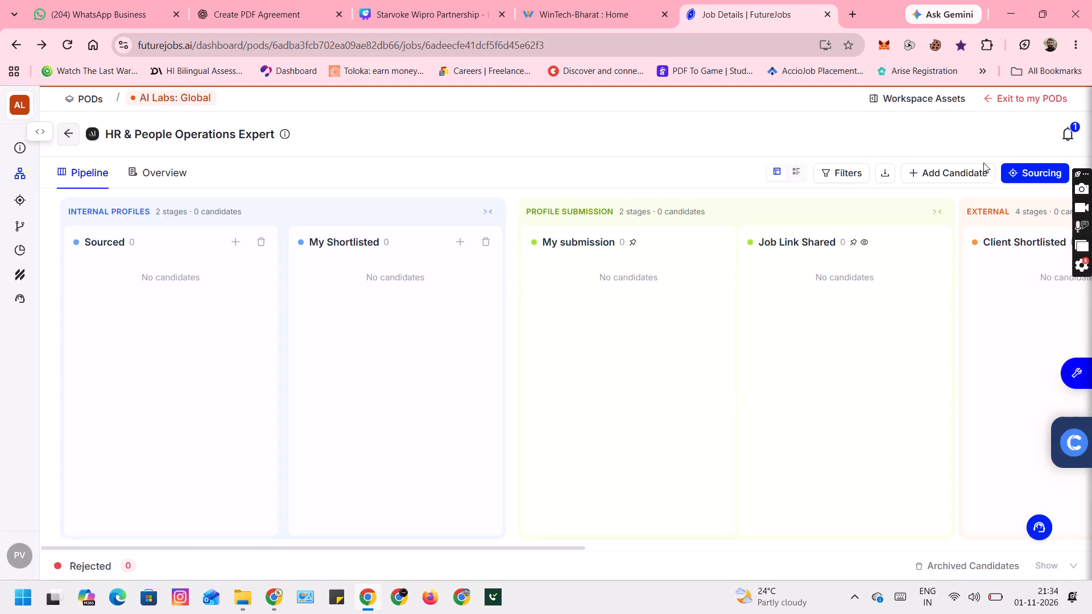
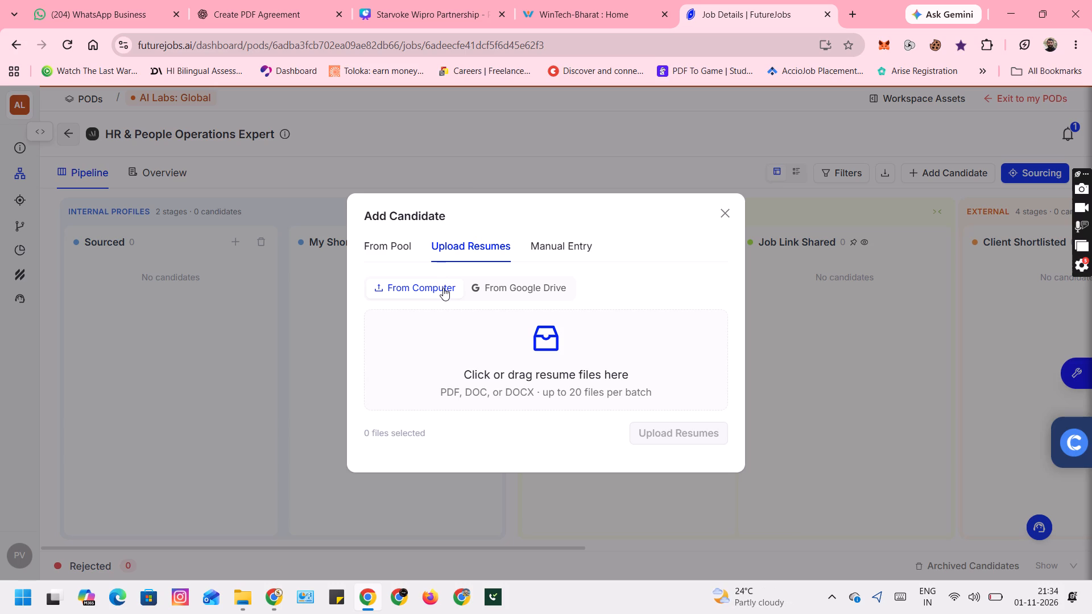
Browse the computer for resume files to upload as candidates for the HR & People Operations Expert job.
{"action": "left_click", "coordinate": [537, 333]}
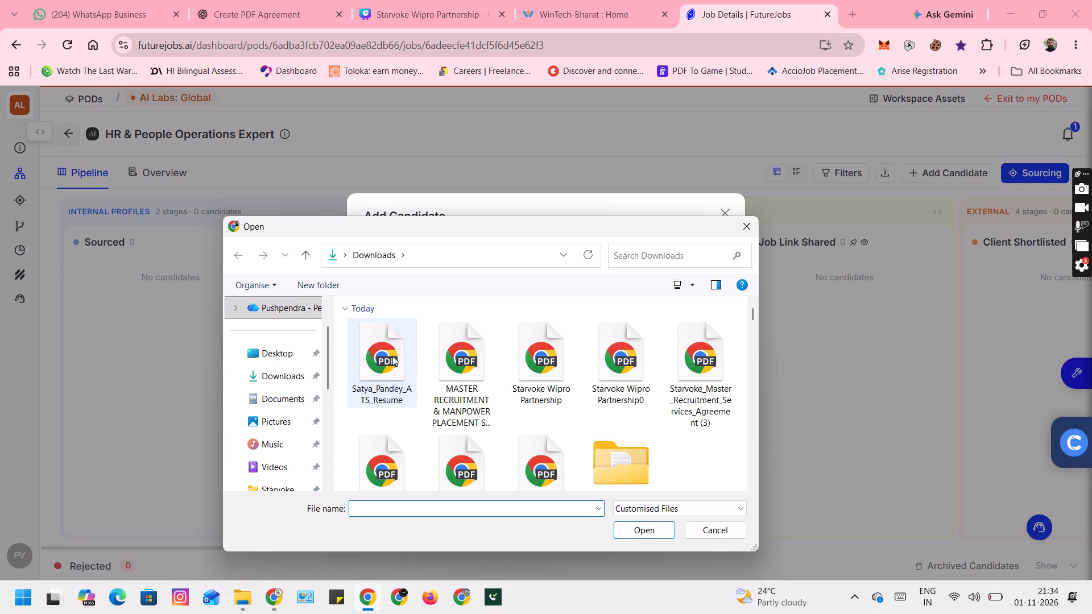
Upload the candidate's ATS resume PDF from Downloads to the HR & People Operations Expert pipeline.
{"action": "double_click", "coordinate": [391, 356]}
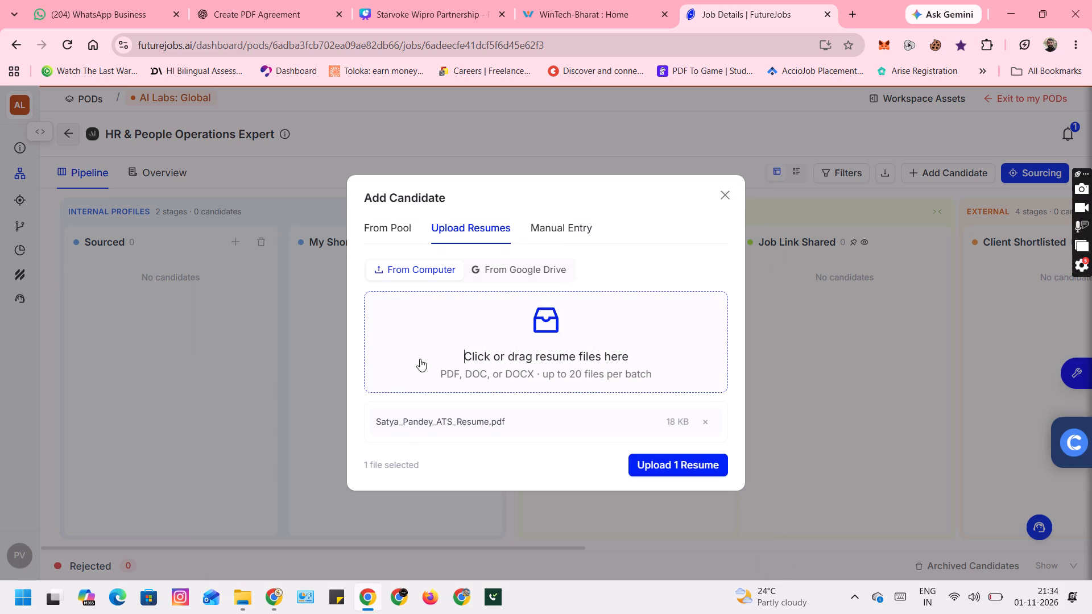
{"action": "left_click", "coordinate": [677, 463]}
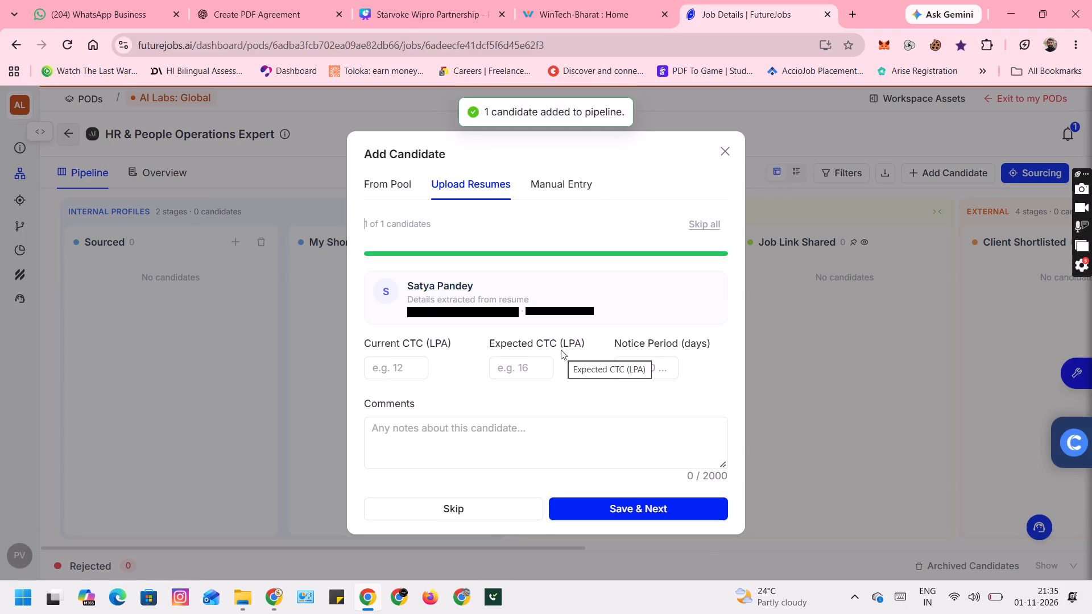
Fill in the candidate's details with current CTC 6 LPA, expected CTC 12 LPA and a notice period of 0 days.
{"action": "left_click", "coordinate": [391, 368]}
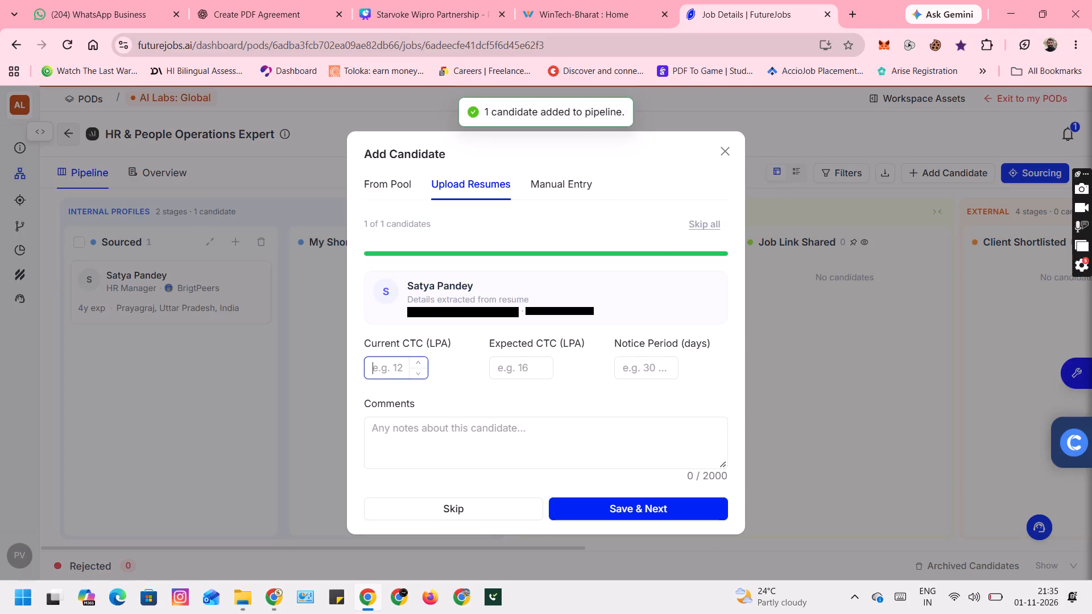
{"action": "key", "text": "6"}
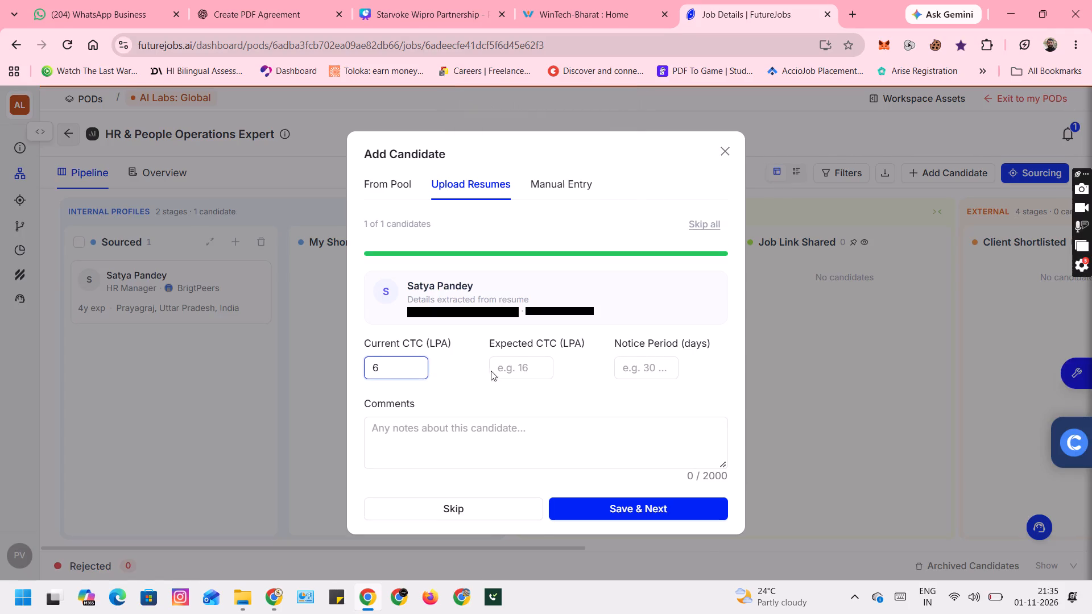
{"action": "left_click", "coordinate": [510, 370]}
{"action": "type", "text": "12"}
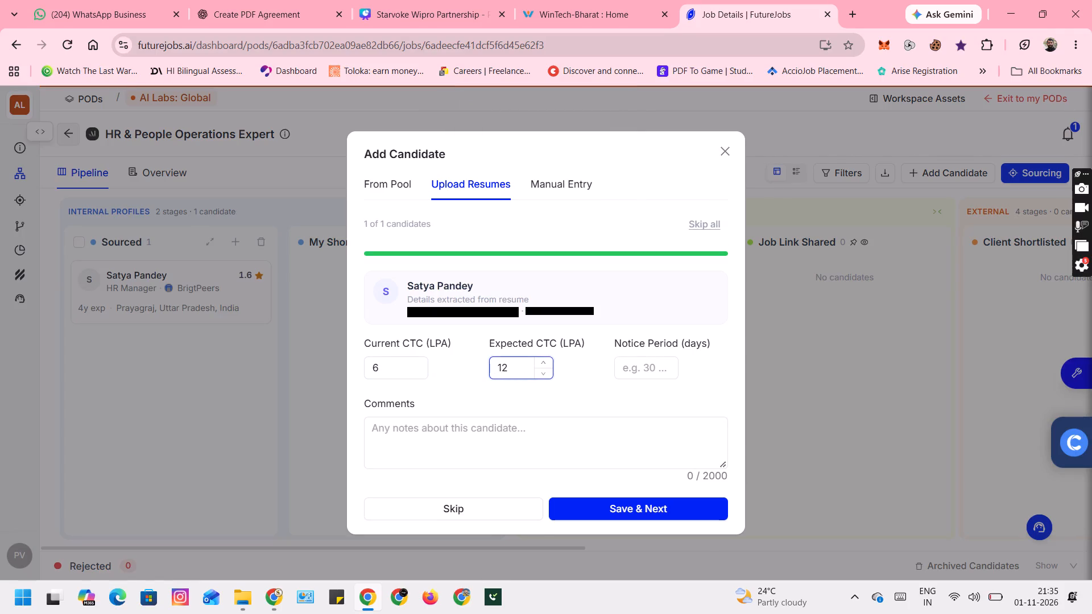
{"action": "left_click", "coordinate": [632, 367]}
{"action": "key", "text": "0"}
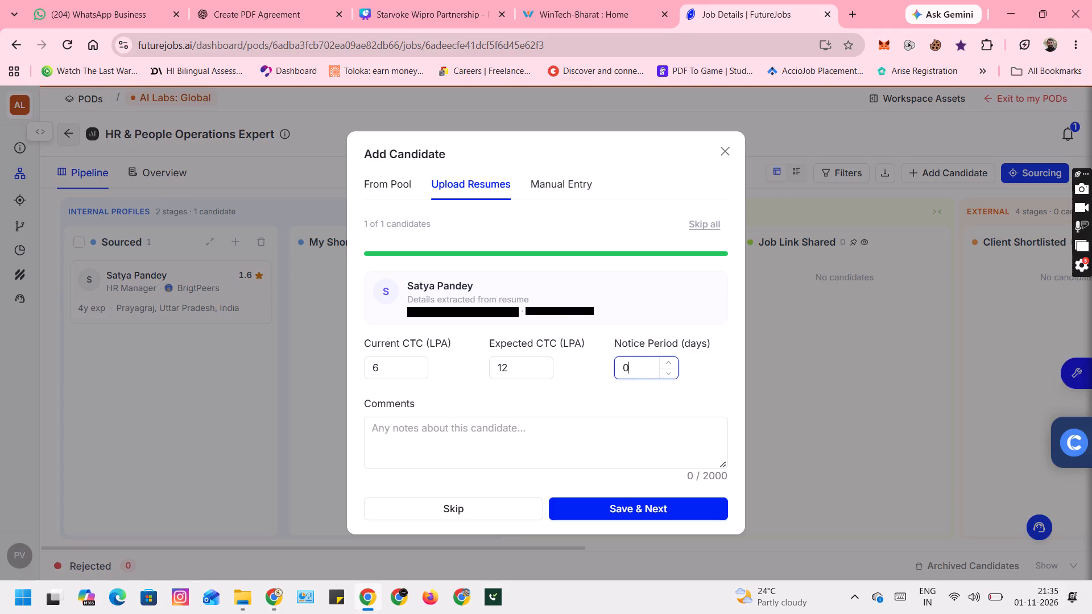
Save the candidate's CTC and notice period details and finish the resume upload.
{"action": "left_click", "coordinate": [647, 506]}
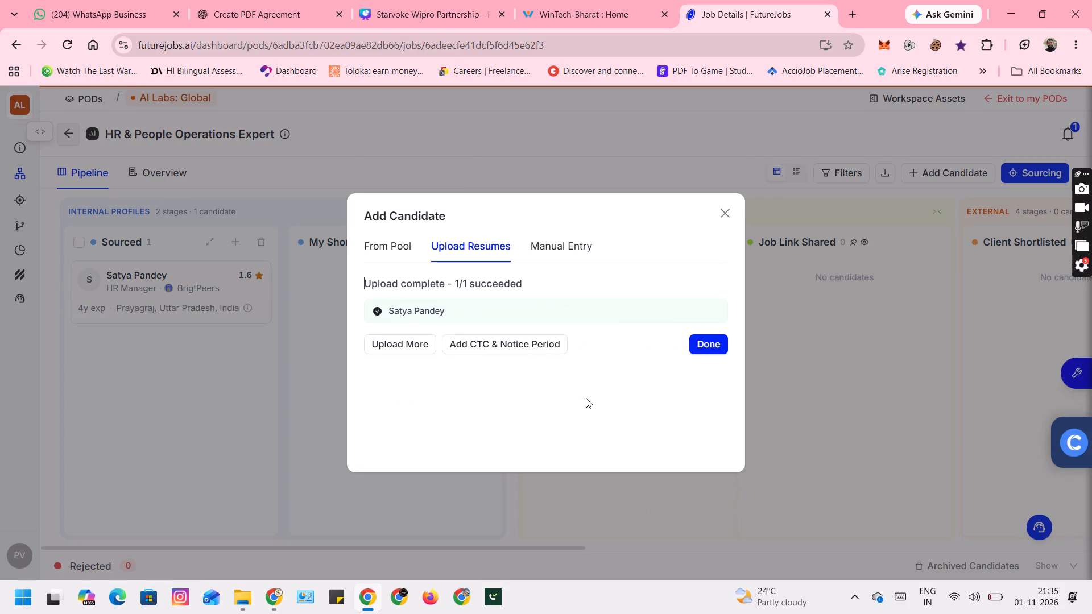
{"action": "left_click", "coordinate": [711, 346]}
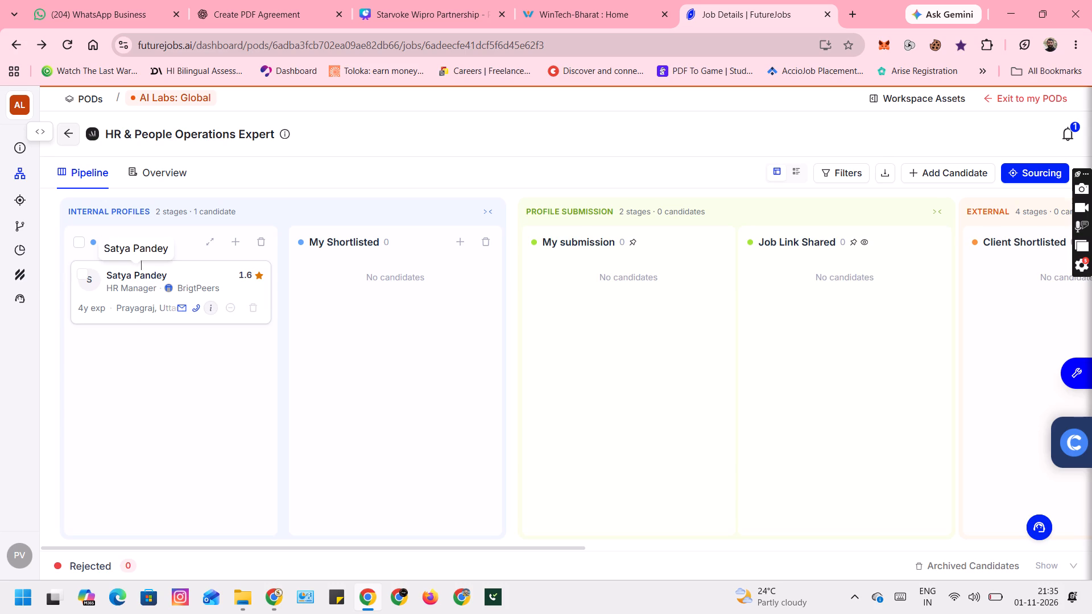
Move the candidate's card from Sourced to the My submission stage and begin filling in the required email for the move.
{"action": "left_click_drag", "start_coordinate": [196, 281], "coordinate": [555, 296]}
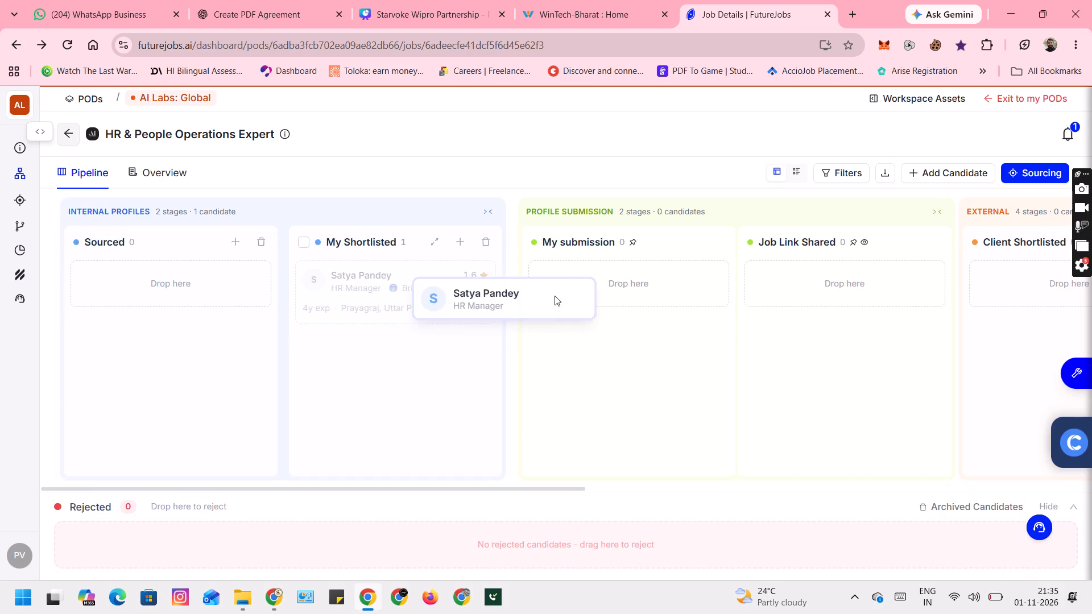
{"action": "left_click_drag", "start_coordinate": [555, 296], "coordinate": [598, 281]}
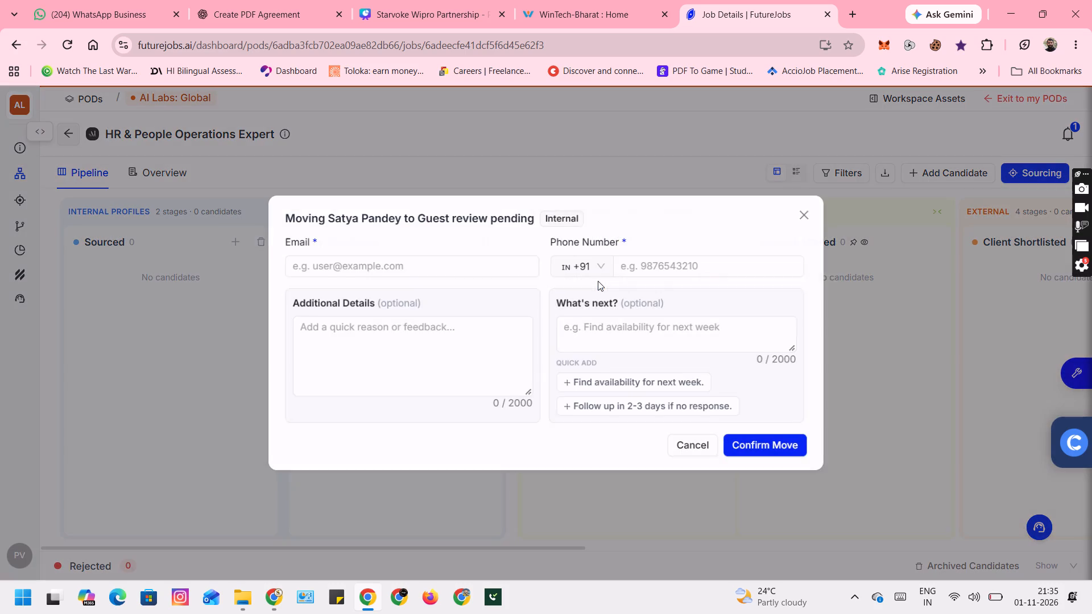
{"action": "left_click", "coordinate": [406, 260]}
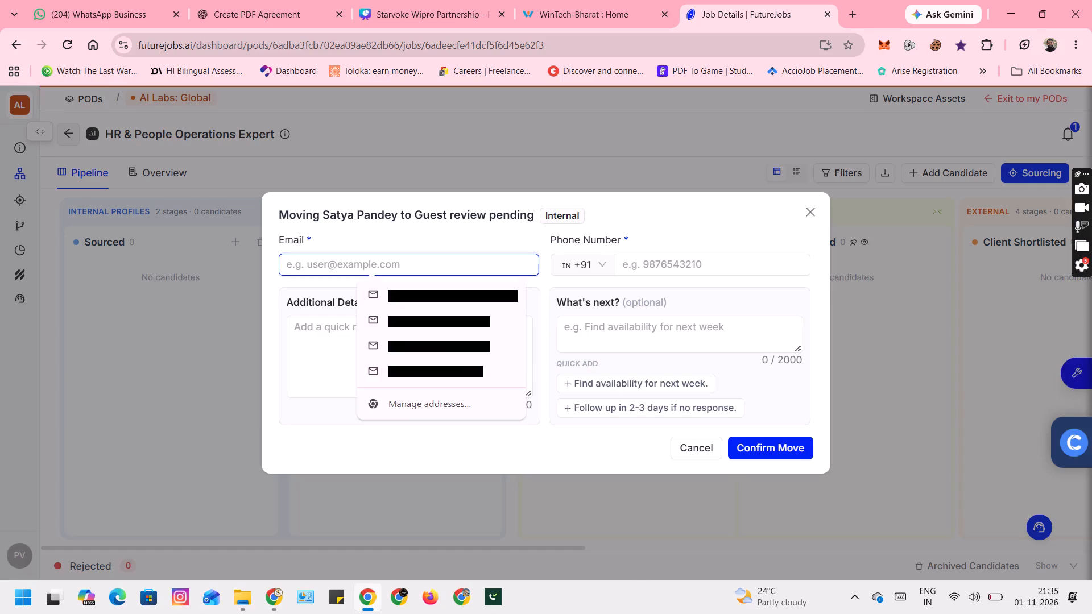
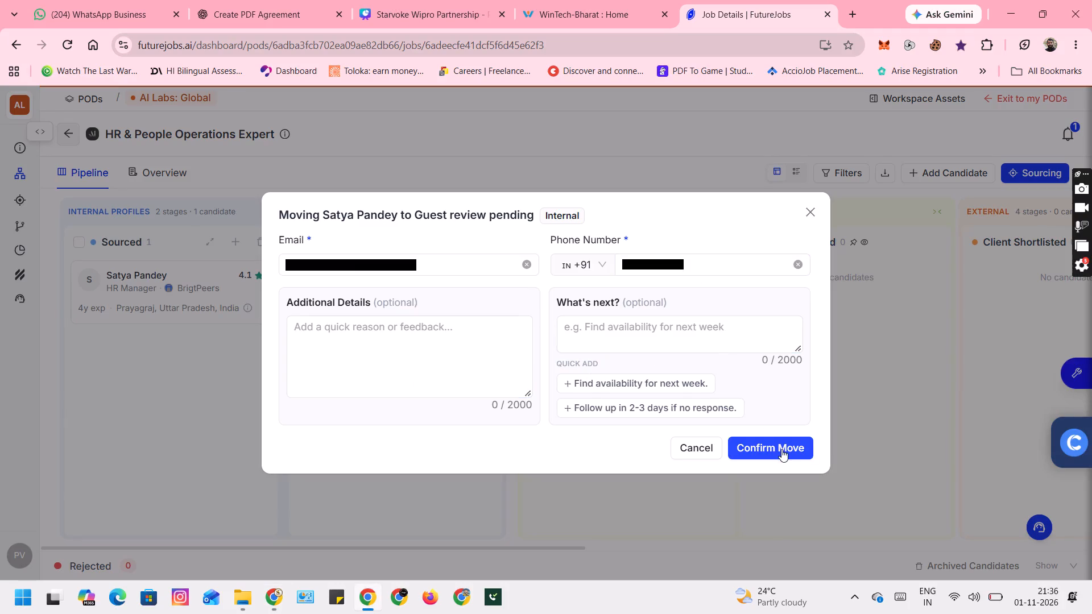
Move the sourced HR Manager candidate to Guest review pending, with the optional details and next-step notes left blank.
{"action": "left_click", "coordinate": [781, 449]}
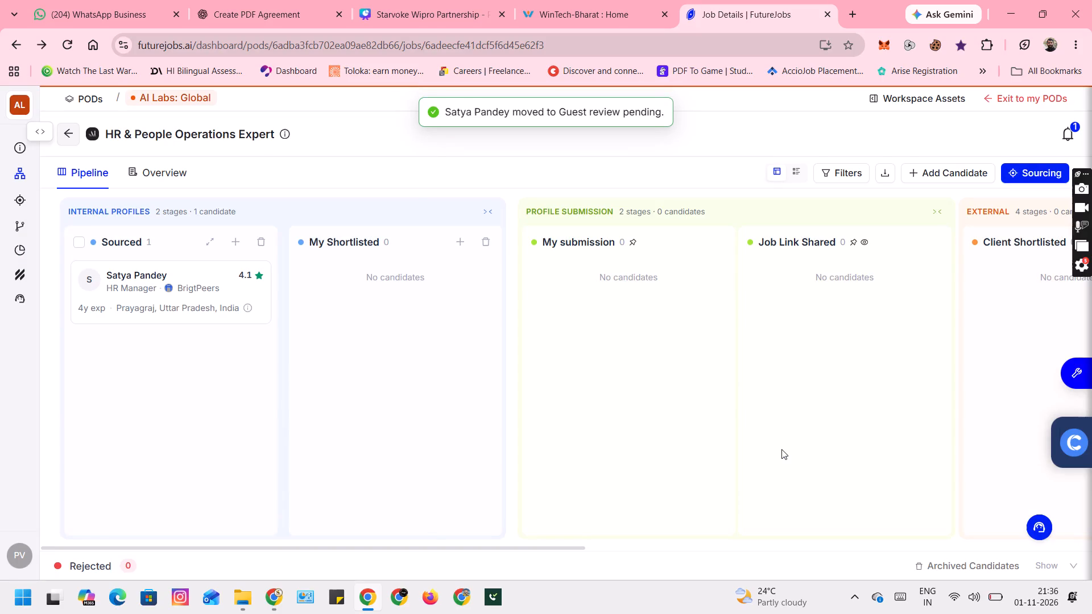
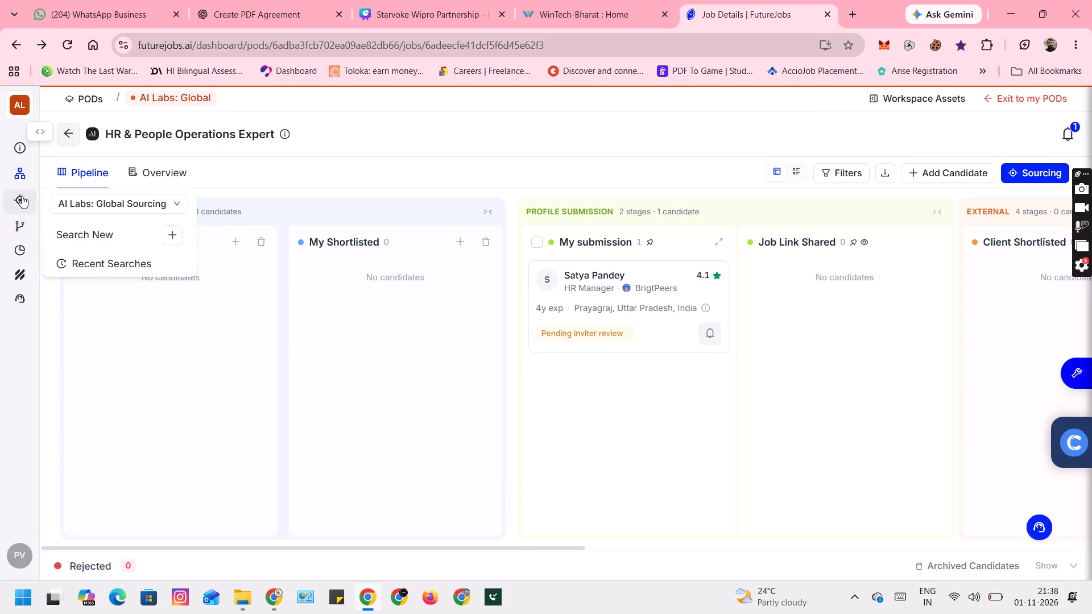
Open a new candidate sourcing search for AI Labs: Global and look over the suggested role descriptions.
{"action": "left_click", "coordinate": [100, 235]}
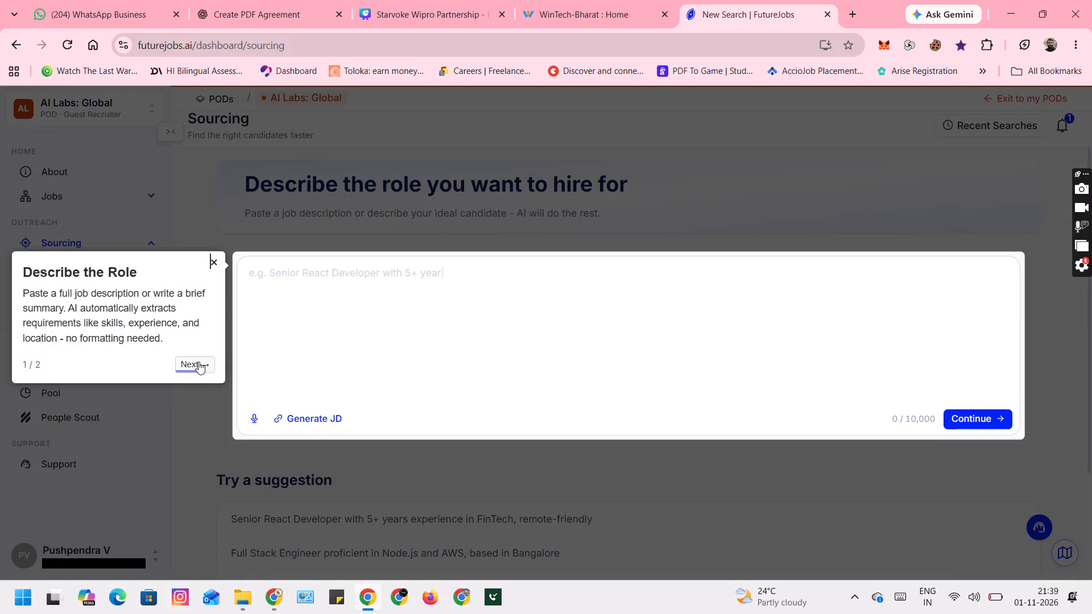
{"action": "left_click", "coordinate": [212, 267]}
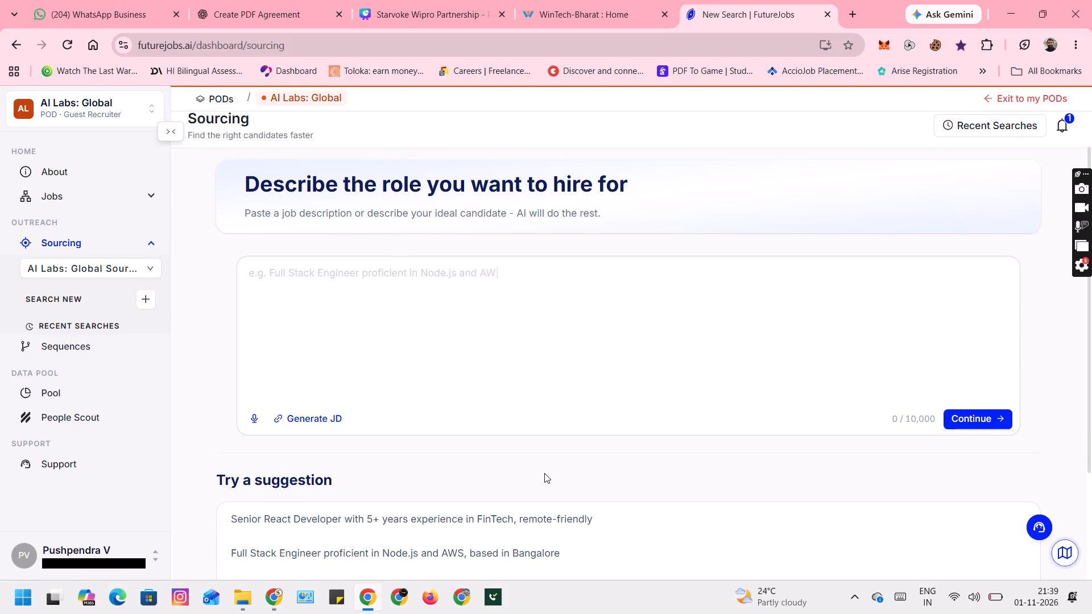
{"action": "scroll", "coordinate": [544, 473], "scroll_direction": "down", "scroll_amount": 3}
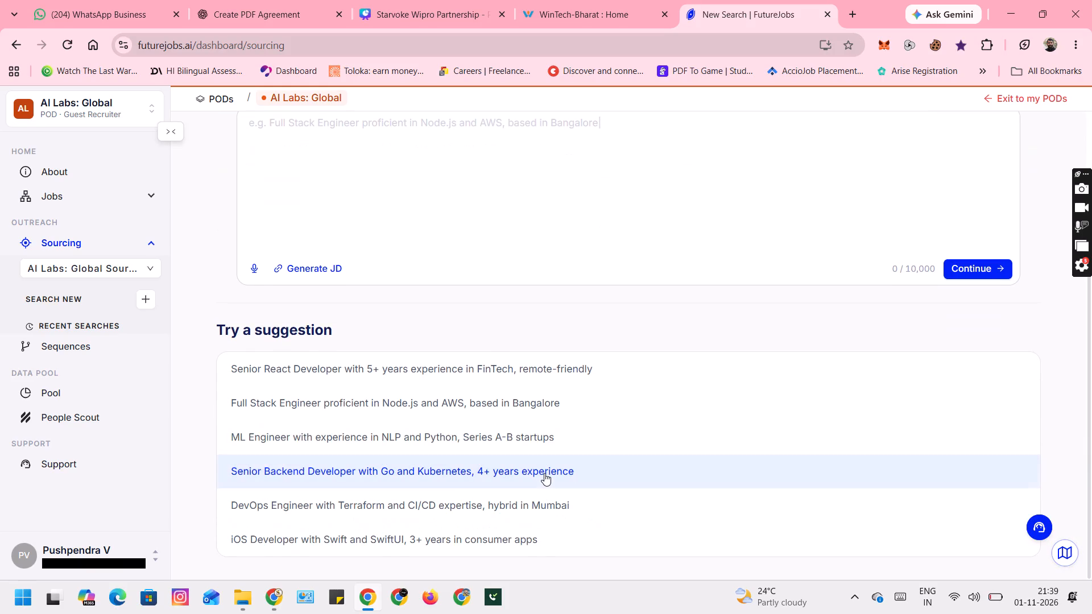
{"action": "scroll", "coordinate": [544, 473], "scroll_direction": "up", "scroll_amount": 3}
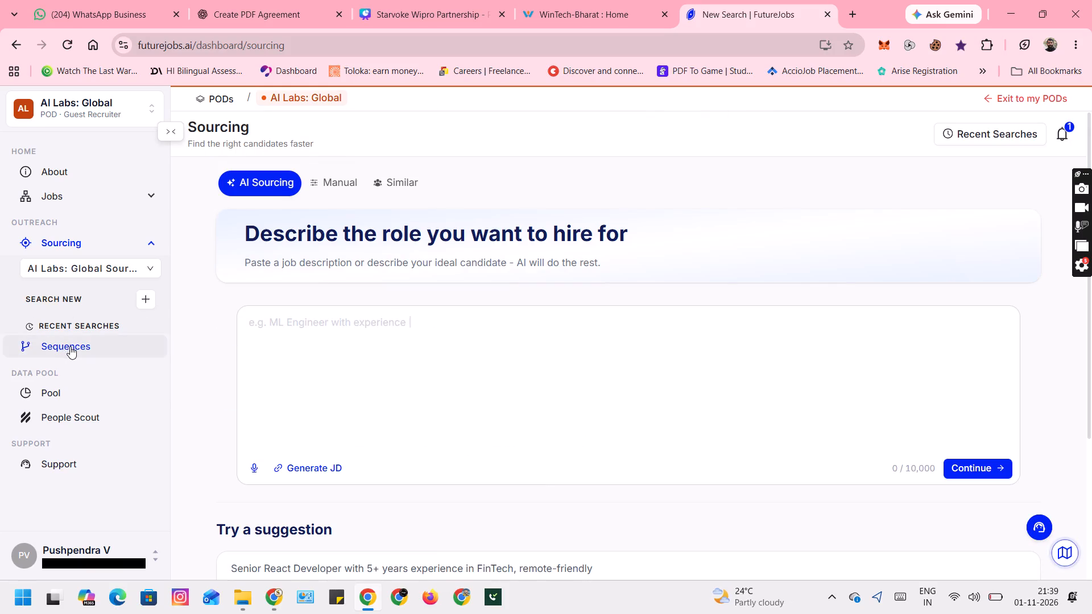
Review the candidates saved in the data pool and the available profile filter choices.
{"action": "left_click", "coordinate": [82, 391]}
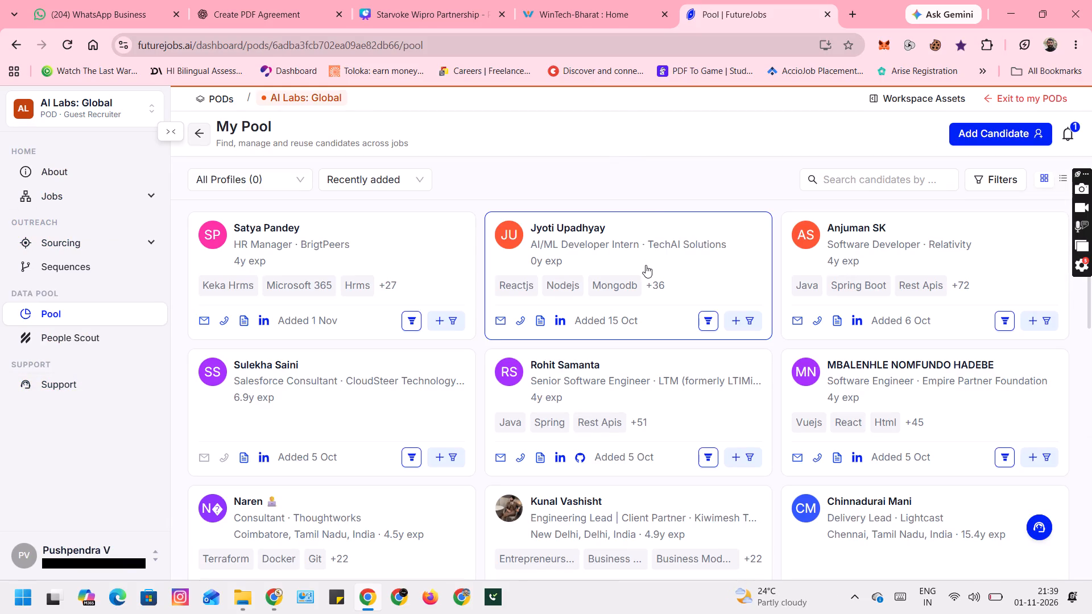
{"action": "scroll", "coordinate": [403, 300], "scroll_direction": "down", "scroll_amount": 5}
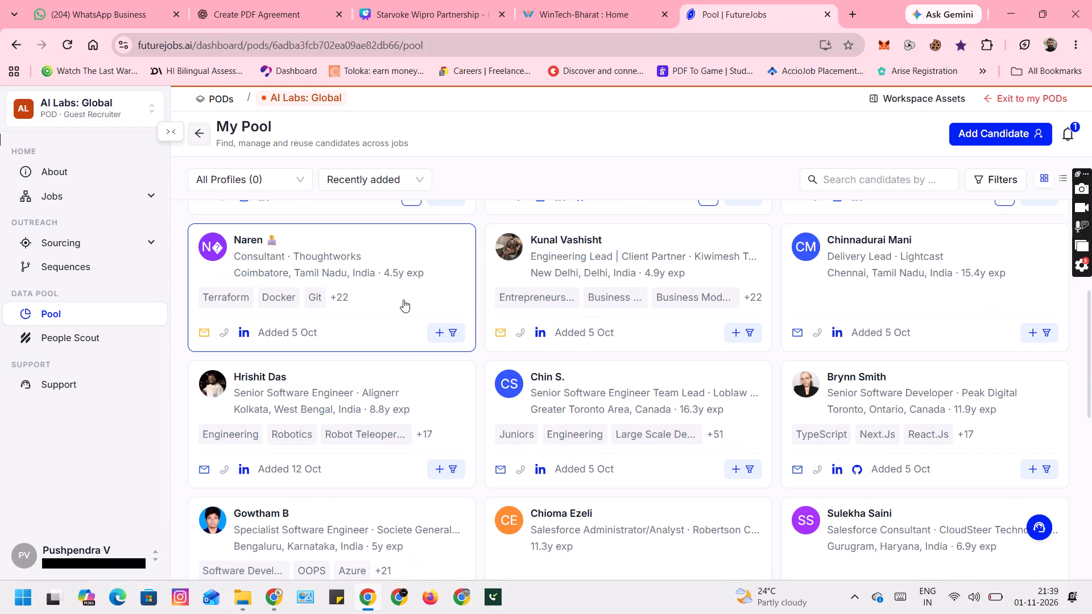
{"action": "scroll", "coordinate": [403, 300], "scroll_direction": "up", "scroll_amount": 3}
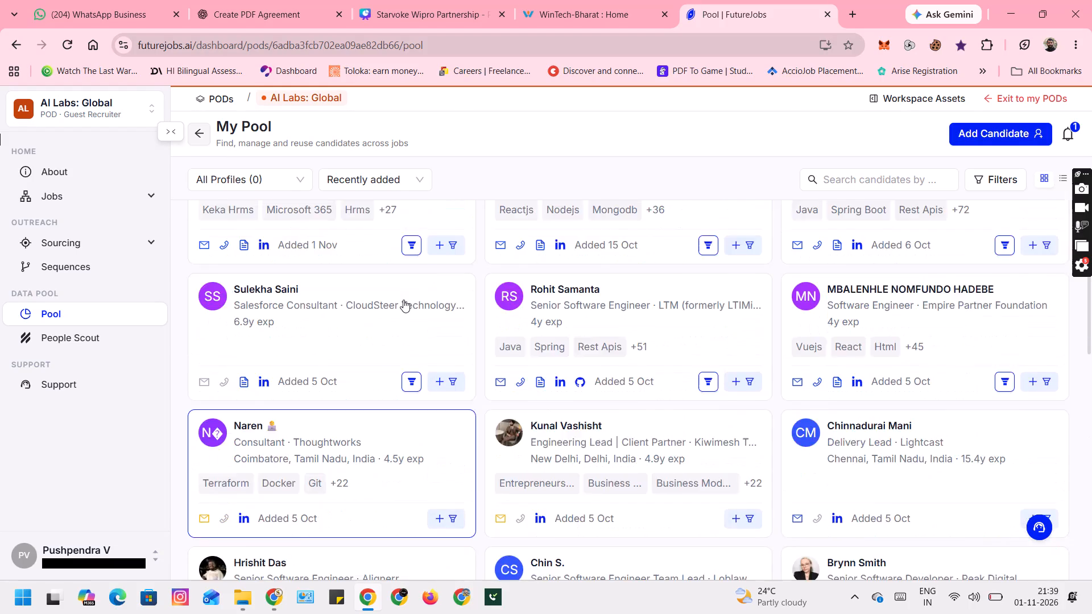
{"action": "scroll", "coordinate": [403, 300], "scroll_direction": "up", "scroll_amount": 1}
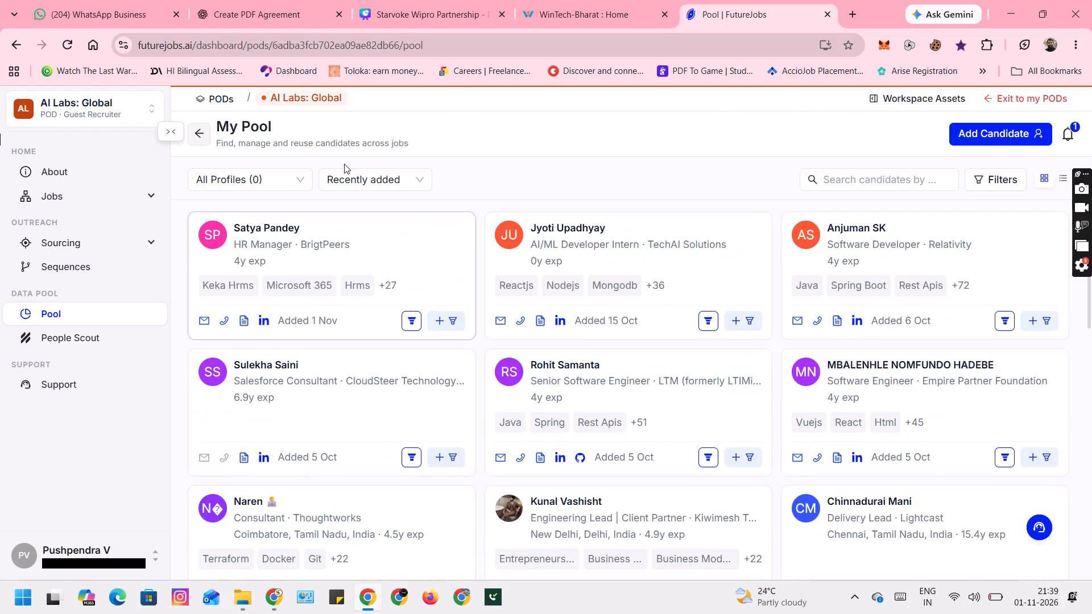
{"action": "left_click", "coordinate": [279, 176]}
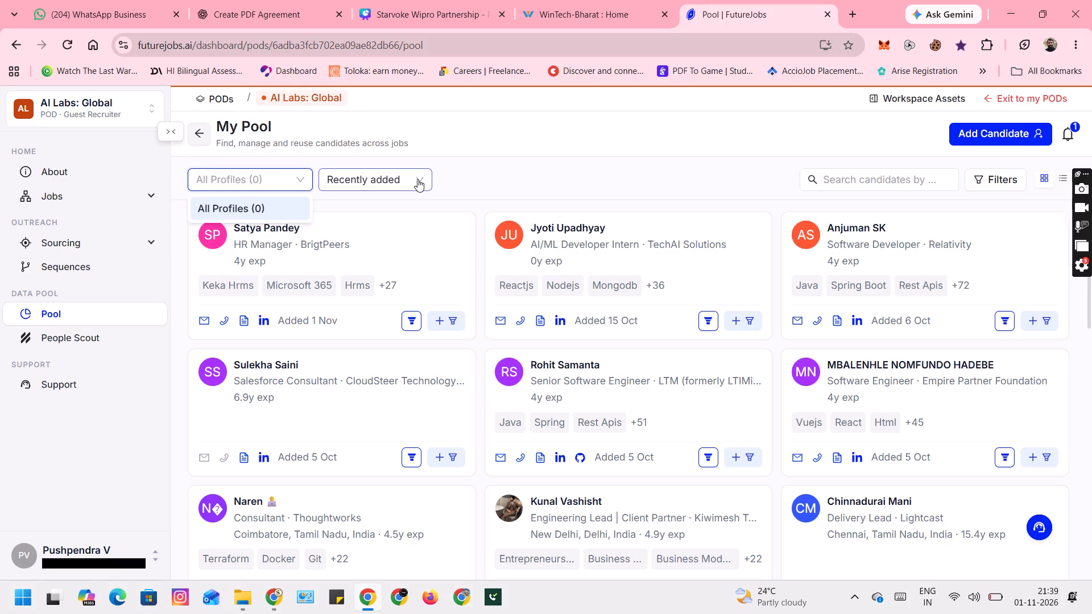
{"action": "left_click", "coordinate": [564, 162]}
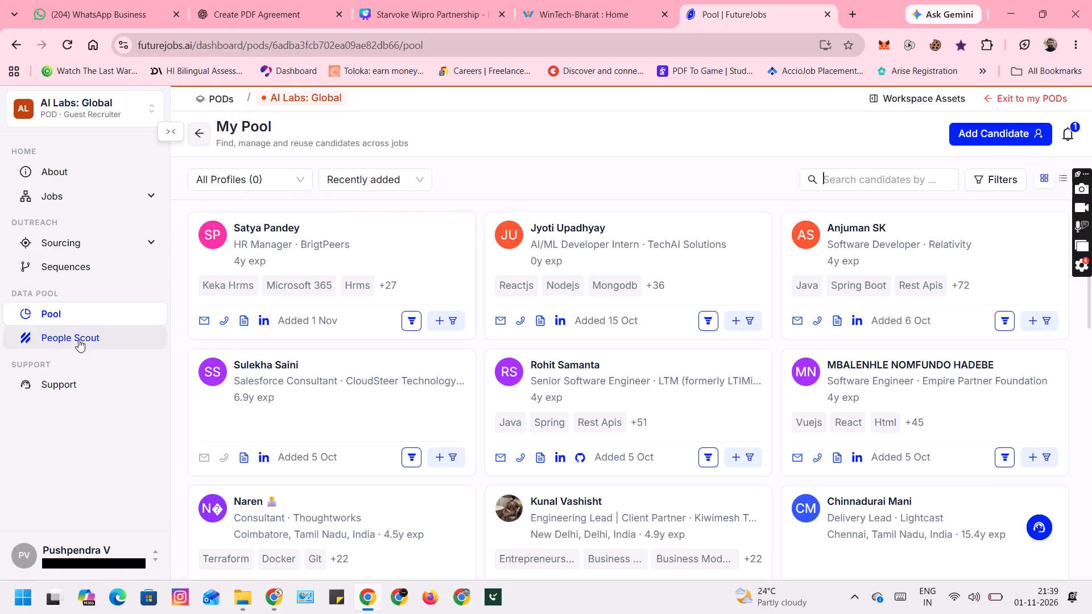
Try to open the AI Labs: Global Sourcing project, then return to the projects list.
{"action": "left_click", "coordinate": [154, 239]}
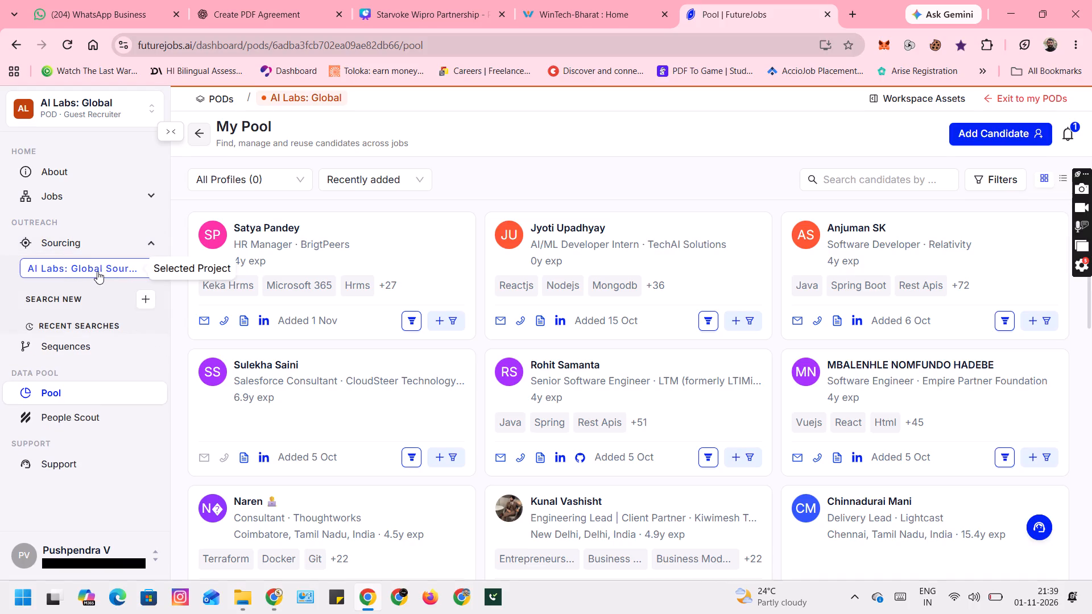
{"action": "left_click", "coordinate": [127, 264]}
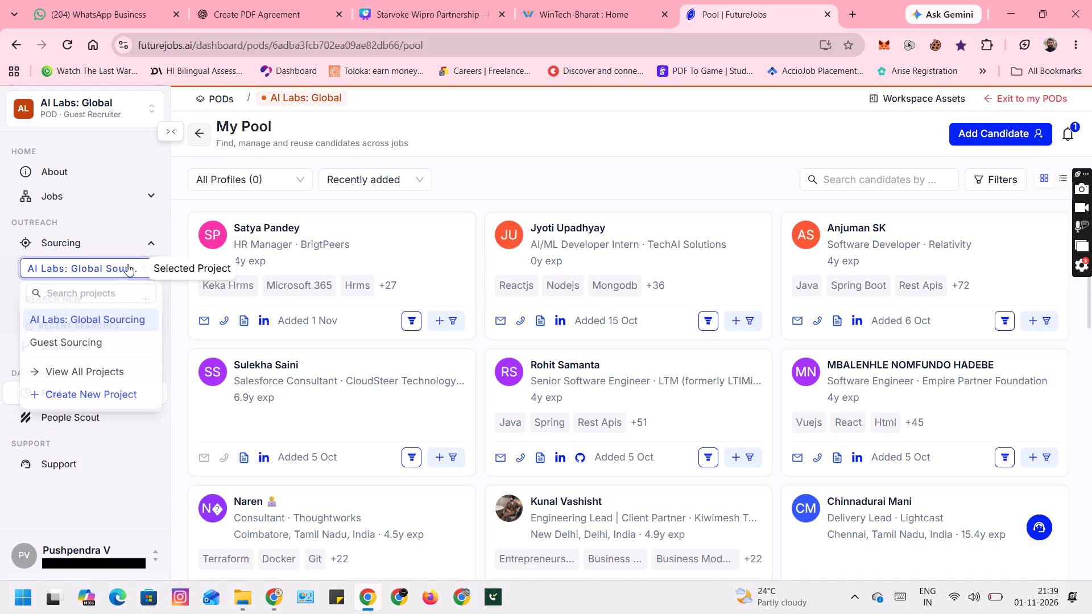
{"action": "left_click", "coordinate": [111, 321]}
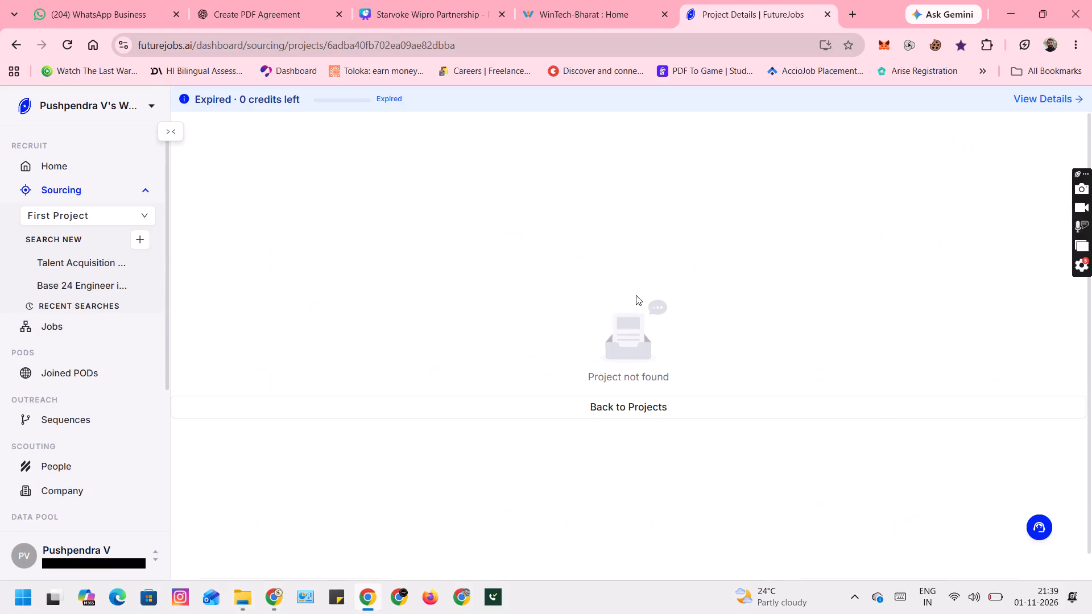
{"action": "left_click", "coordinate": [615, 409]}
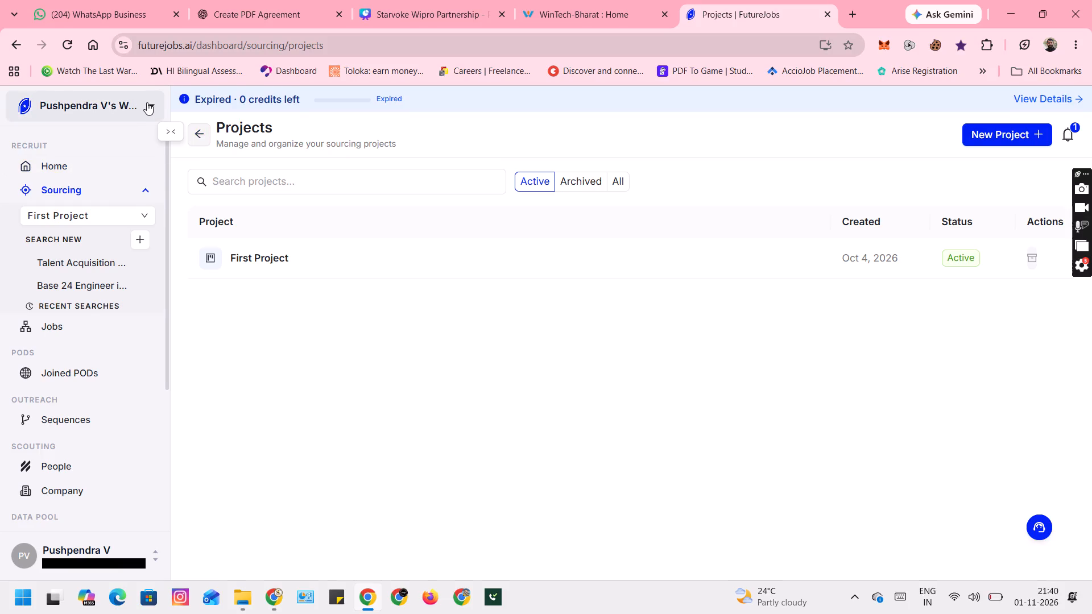
Reopen the AI Labs: Global POD from the joined PODs and start a new candidate sourcing search.
{"action": "left_click", "coordinate": [92, 371]}
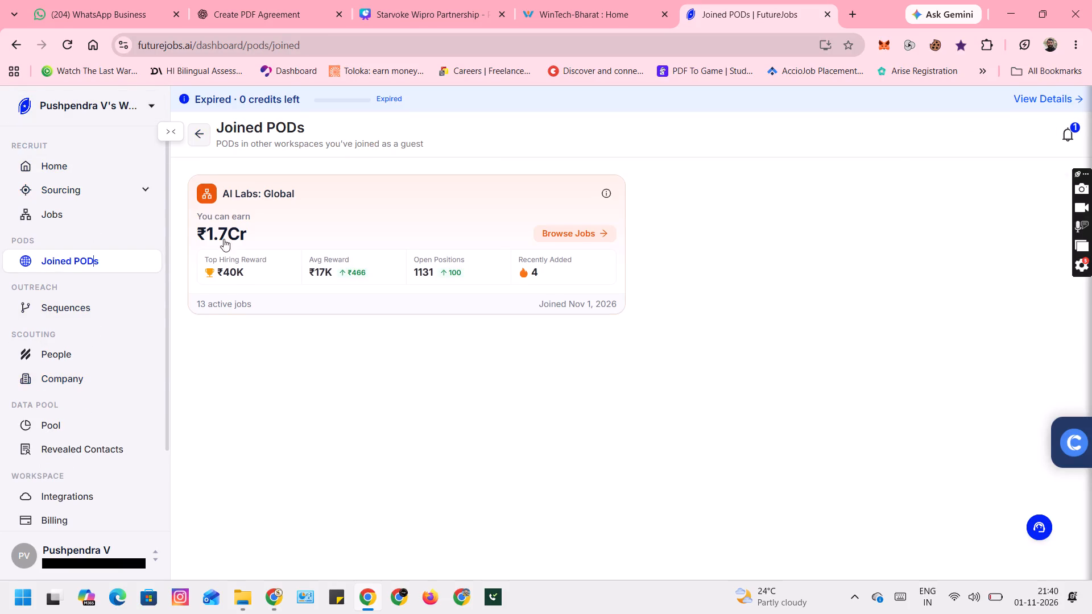
{"action": "left_click", "coordinate": [379, 224]}
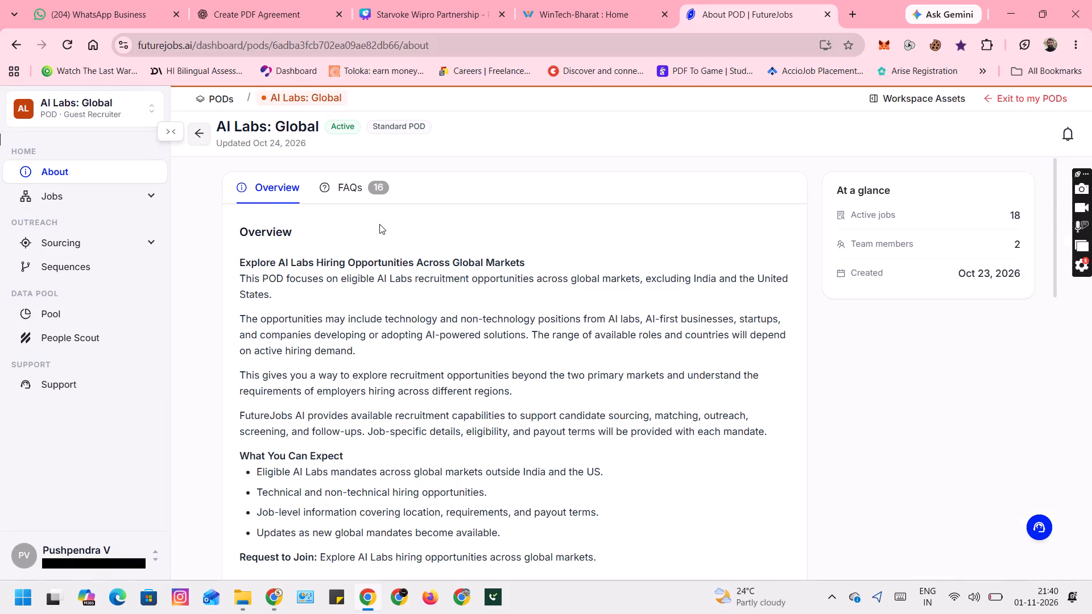
{"action": "left_click", "coordinate": [146, 242]}
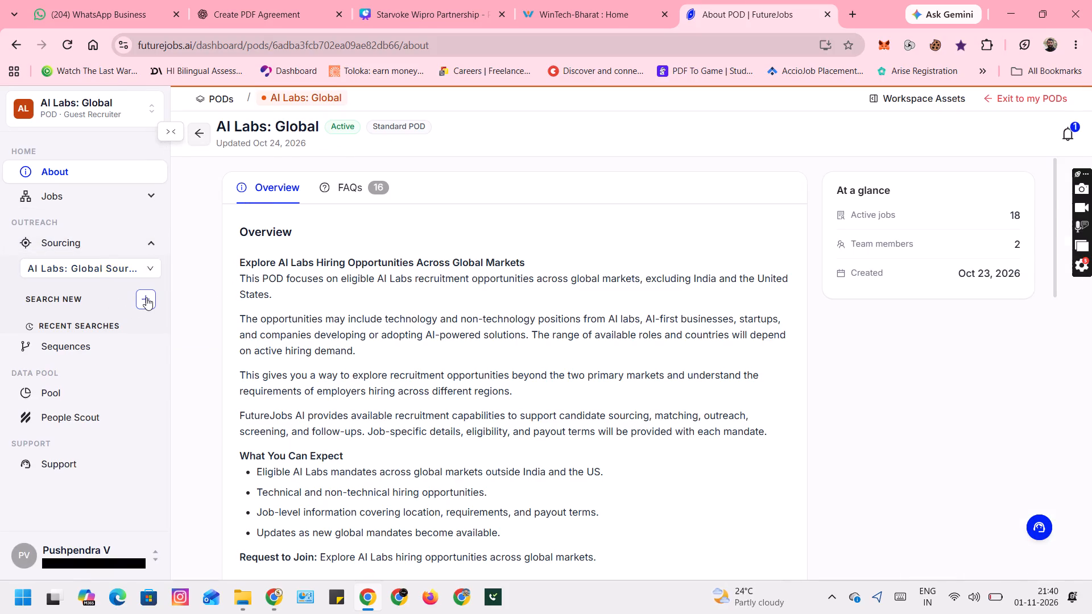
{"action": "left_click", "coordinate": [146, 297]}
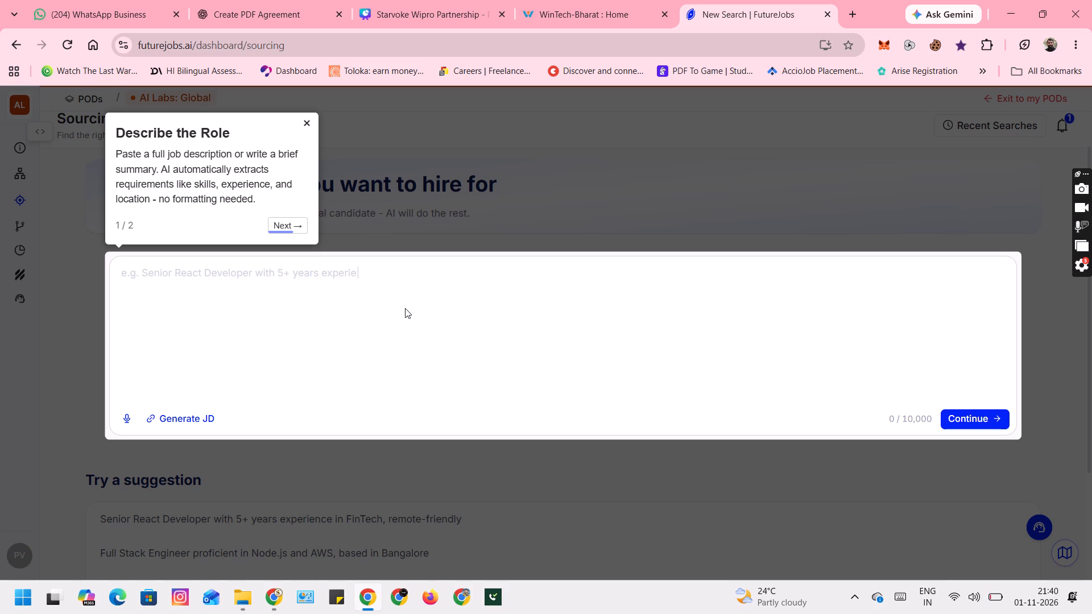
{"action": "left_click", "coordinate": [311, 120]}
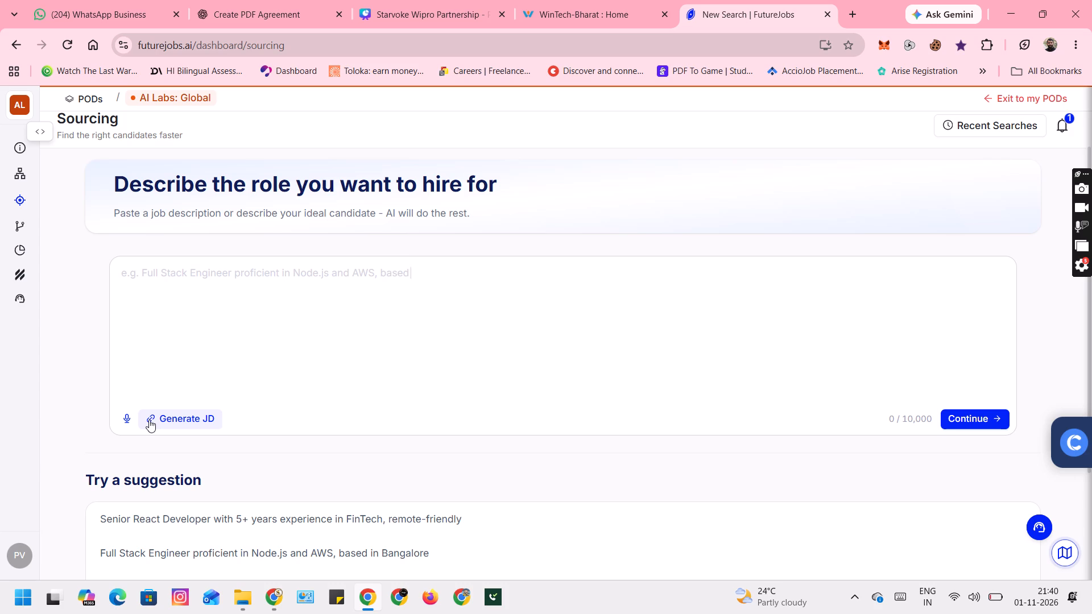
{"action": "scroll", "coordinate": [656, 406], "scroll_direction": "down", "scroll_amount": 5}
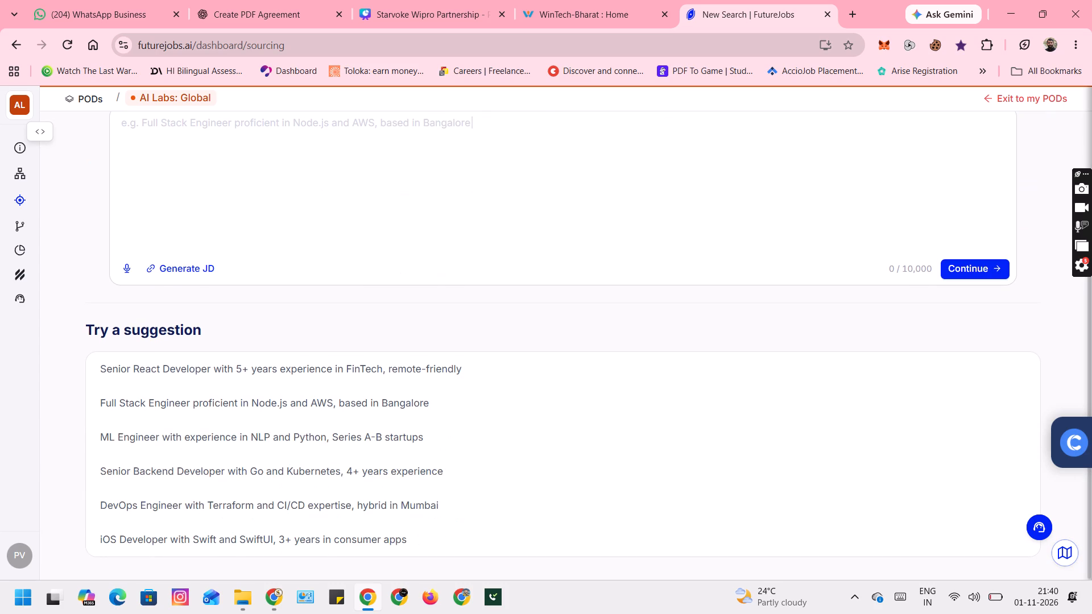
{"action": "scroll", "coordinate": [656, 406], "scroll_direction": "up", "scroll_amount": 5}
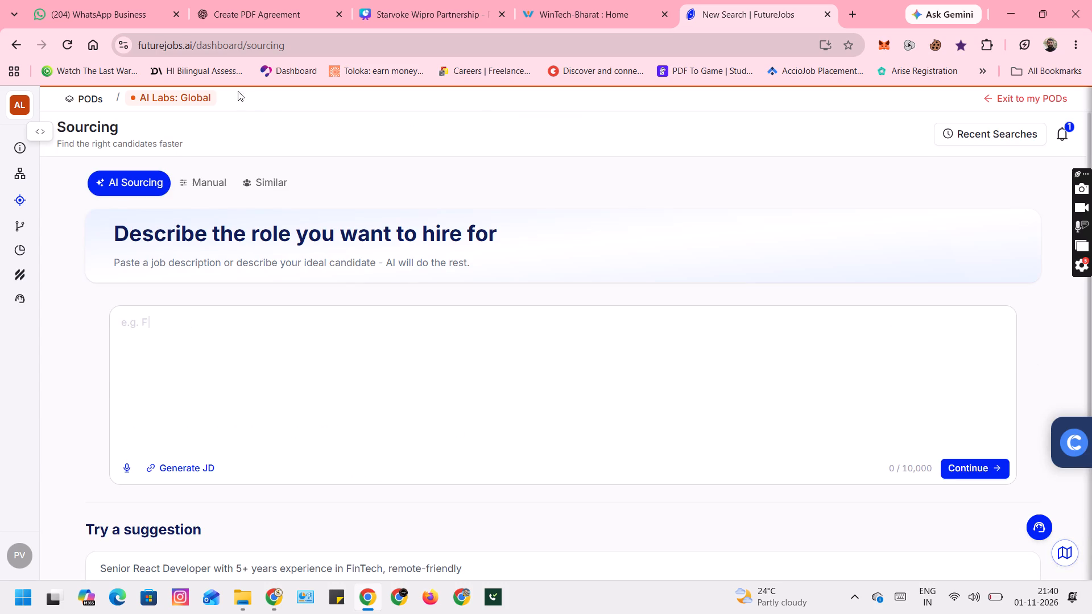
Look at the Similar and Manual search modes, then return to AI Sourcing and dismiss its guide.
{"action": "left_click", "coordinate": [169, 99]}
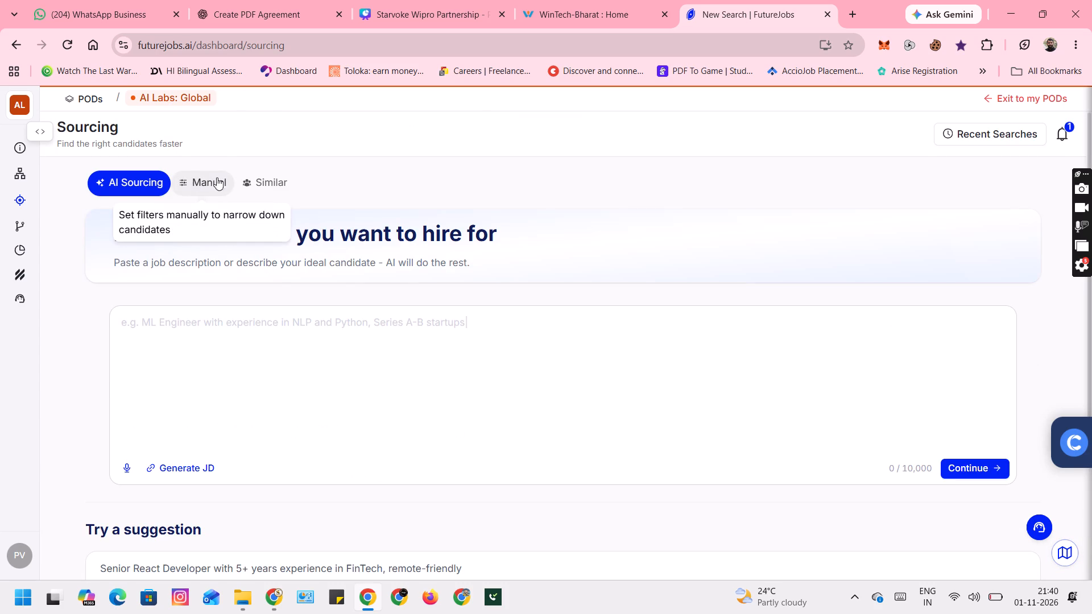
{"action": "left_click", "coordinate": [270, 186]}
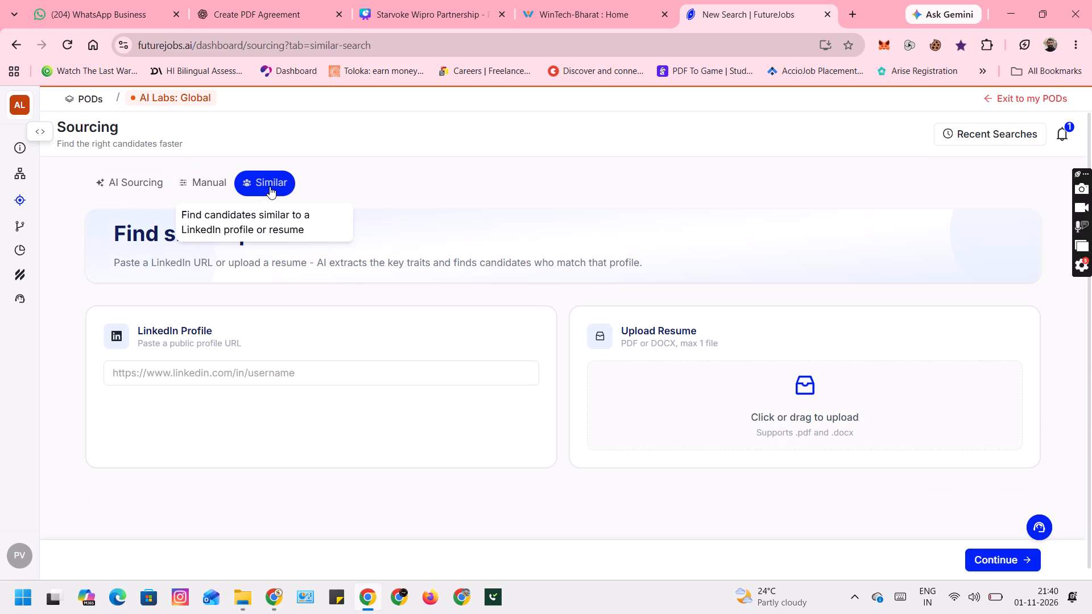
{"action": "left_click", "coordinate": [200, 176]}
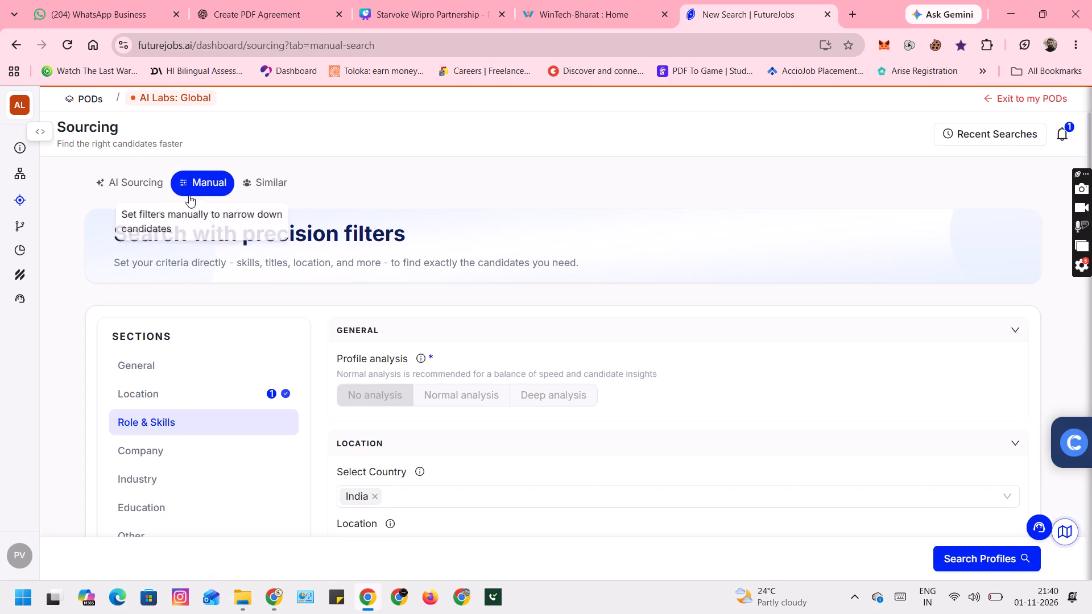
{"action": "left_click", "coordinate": [143, 188]}
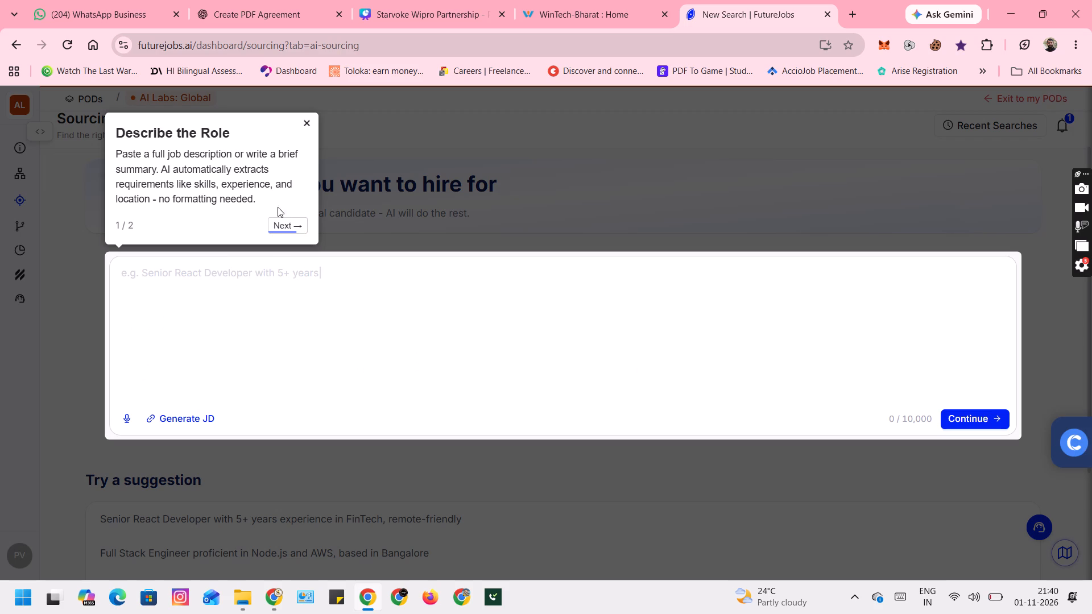
{"action": "left_click", "coordinate": [305, 119]}
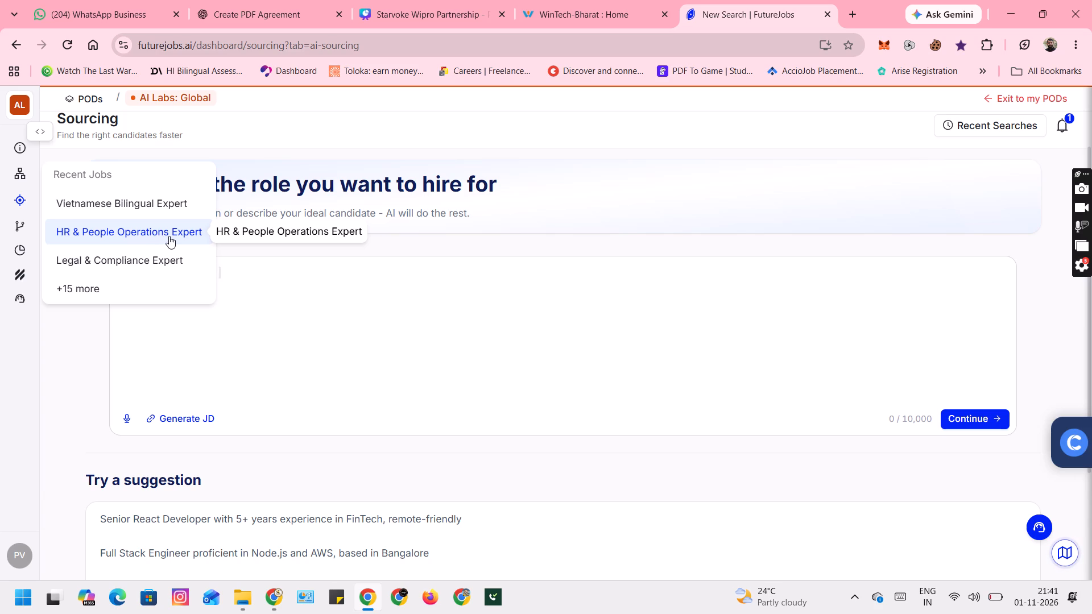
Describe the role to hire for as "HR and people operation expert with 3 years experience".
{"action": "left_click", "coordinate": [278, 281]}
{"action": "type", "text": "HR and p;eople"}
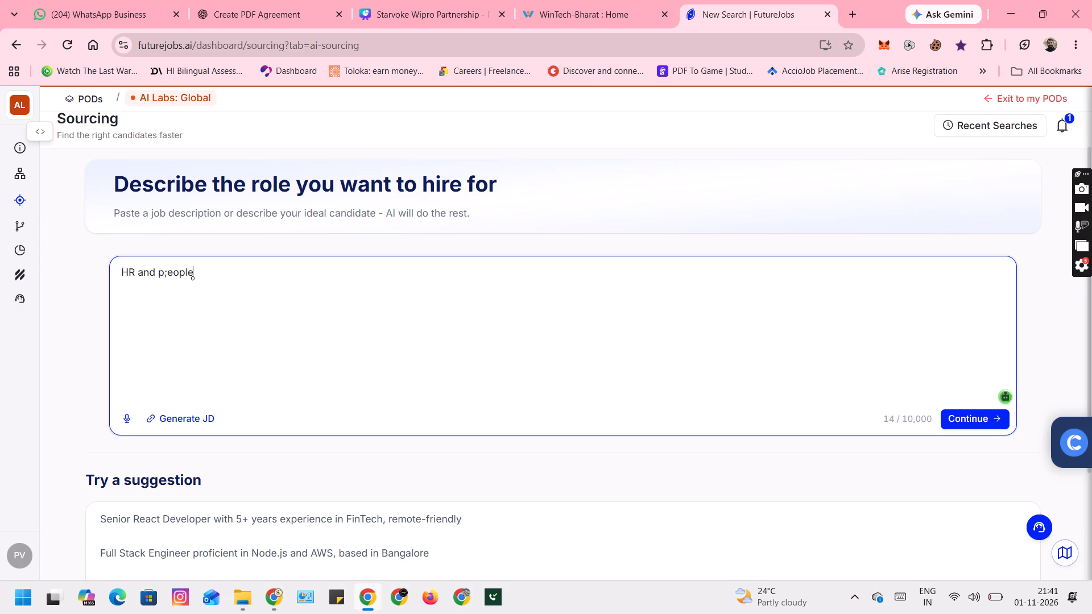
{"action": "key", "text": "Left"}
{"action": "key", "text": "Left"}
{"action": "key", "text": "Left"}
{"action": "key", "text": "Left"}
{"action": "key", "text": "Left"}
{"action": "key", "text": "BackSpace"}
{"action": "key", "text": "Right"}
{"action": "key", "text": "Right"}
{"action": "key", "text": "Right"}
{"action": "key", "text": "Right"}
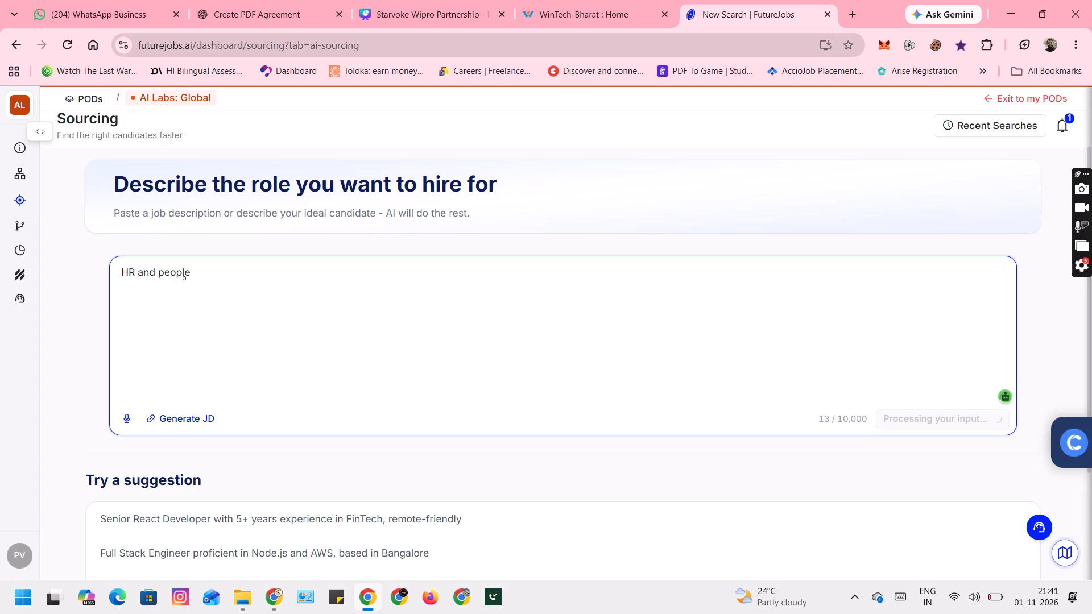
{"action": "key", "text": "Right"}
{"action": "key", "text": "shift+space"}
{"action": "type", "text": "operatio"}
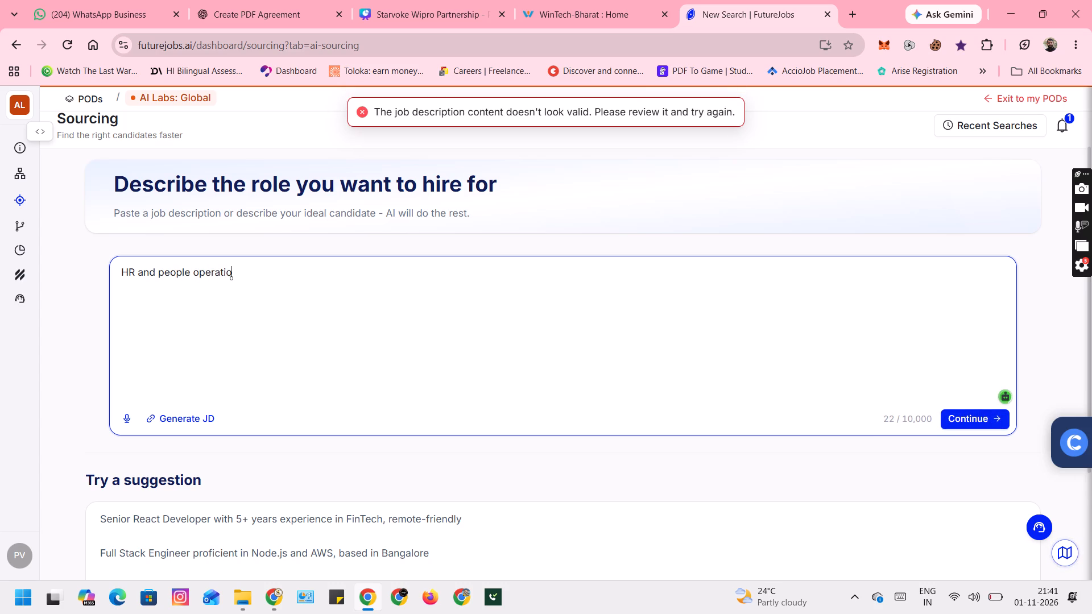
{"action": "type", "text": "n expert with 3"}
{"action": "key", "text": "space"}
{"action": "type", "text": "year"}
{"action": "key", "text": "s"}
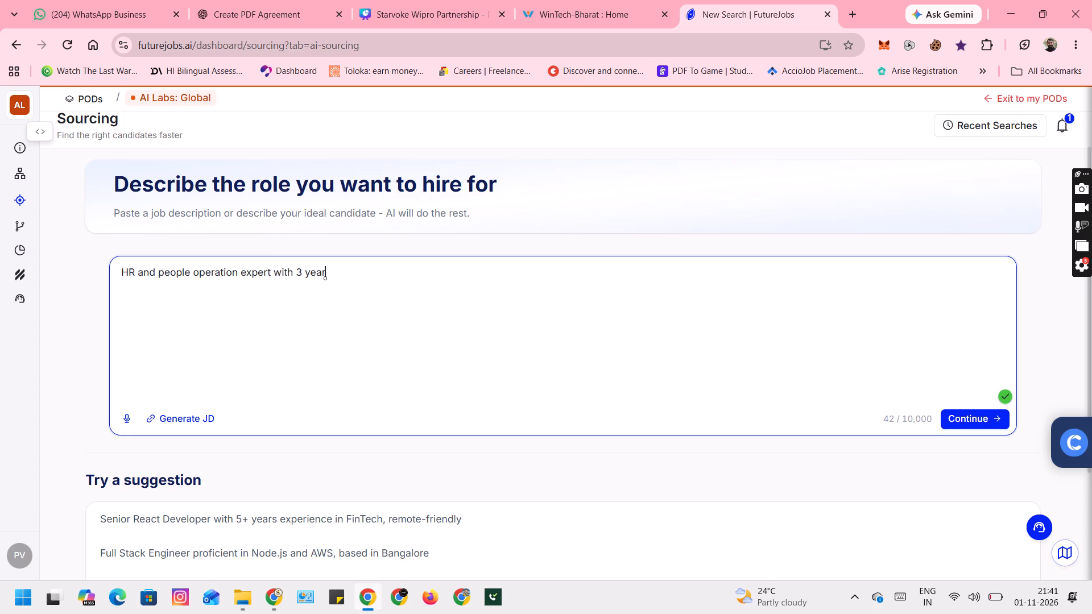
{"action": "key", "text": "space"}
{"action": "type", "text": "experience"}
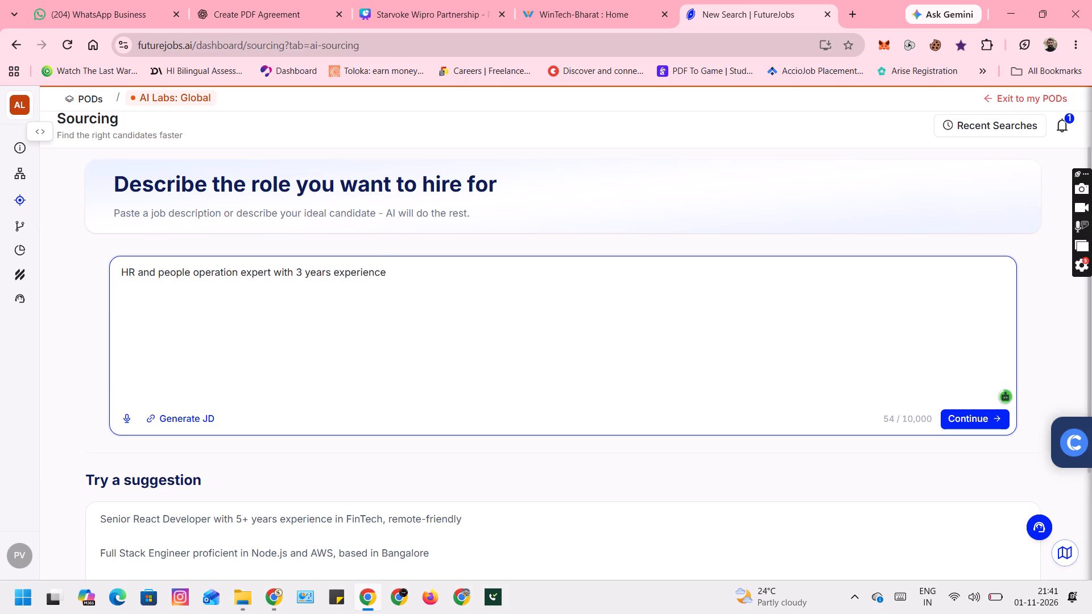
{"action": "key", "text": "shift+space"}
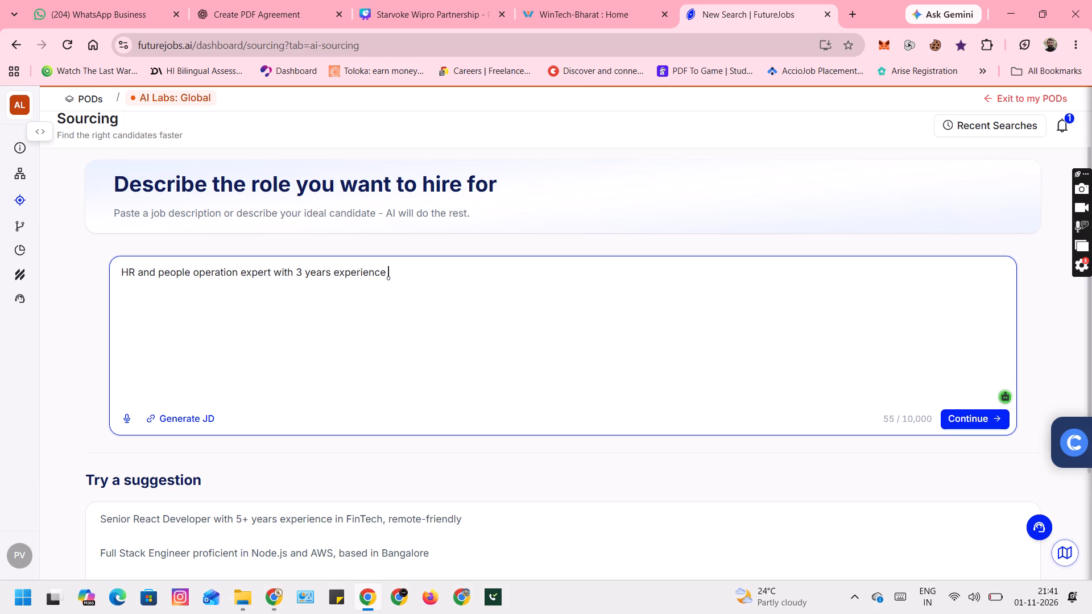